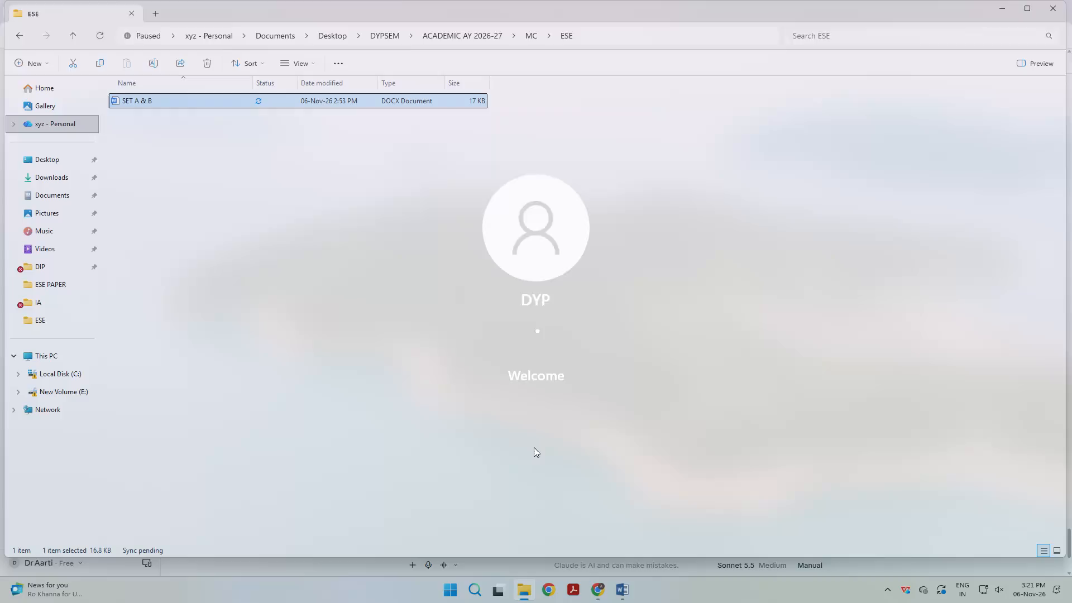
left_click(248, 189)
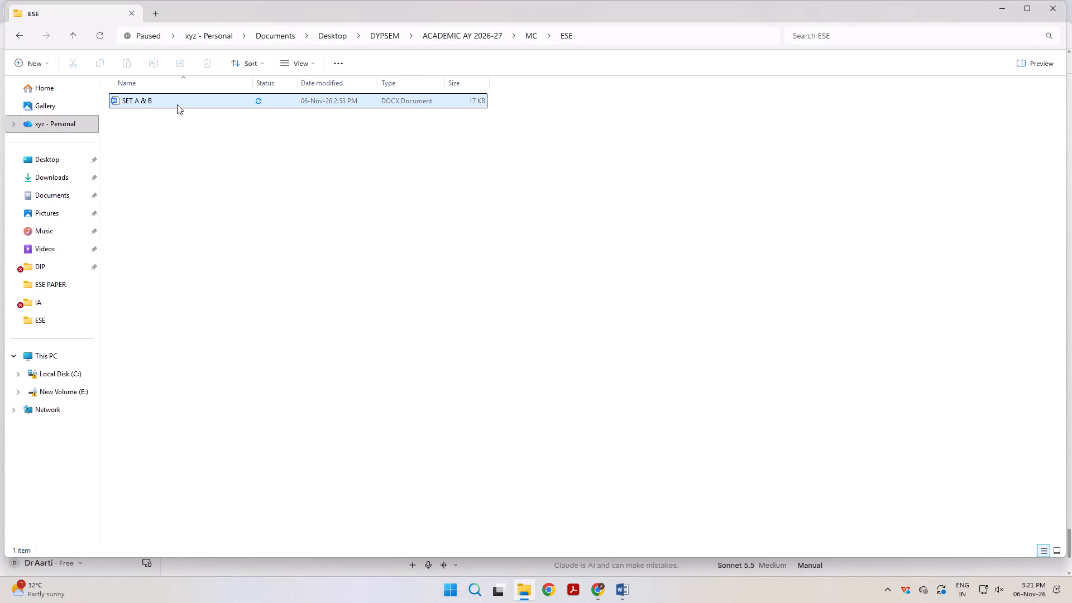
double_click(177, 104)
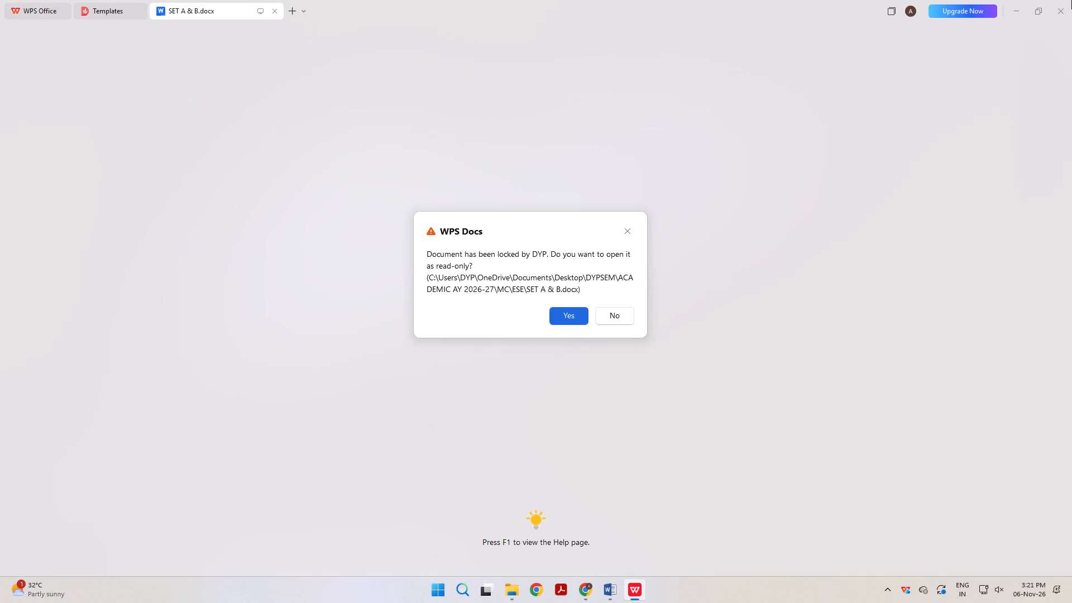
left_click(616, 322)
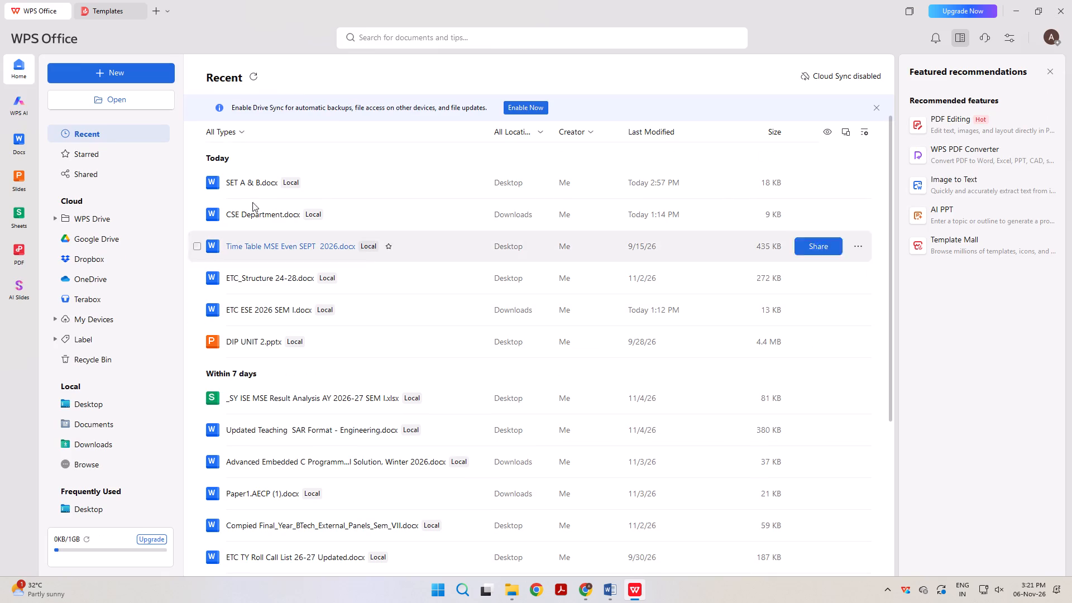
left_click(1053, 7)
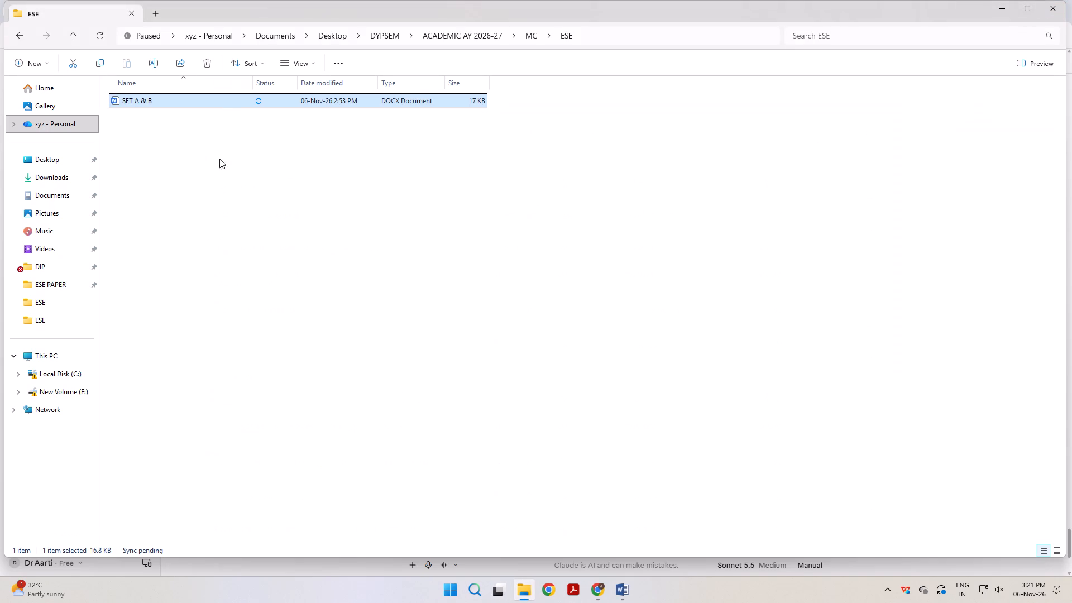
Open the SET A & B document from the ESE folder in Microsoft Word.
right_click(220, 108)
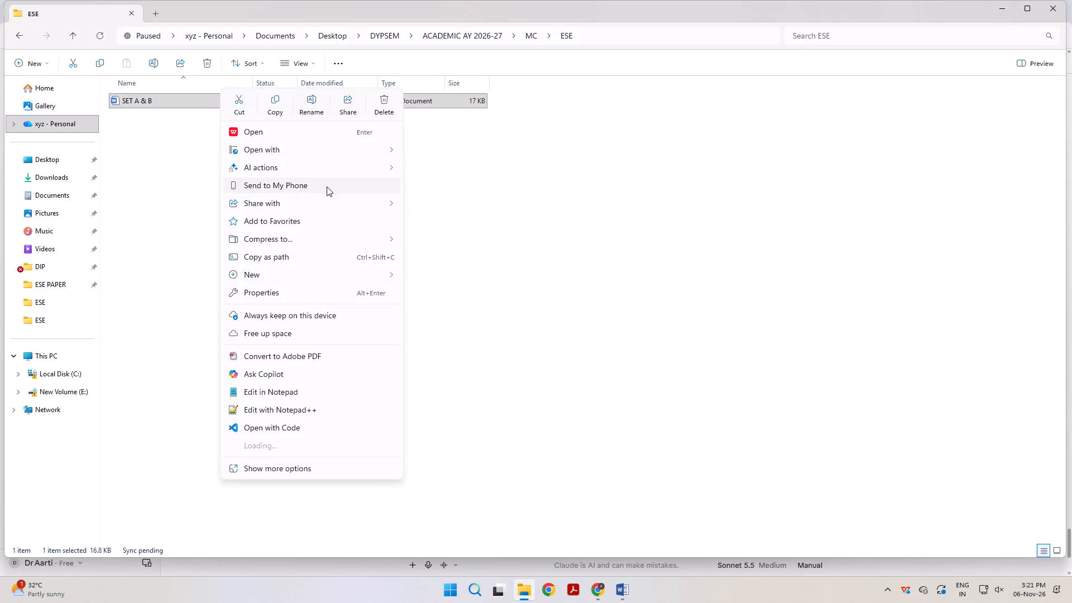
left_click(389, 153)
left_click(433, 147)
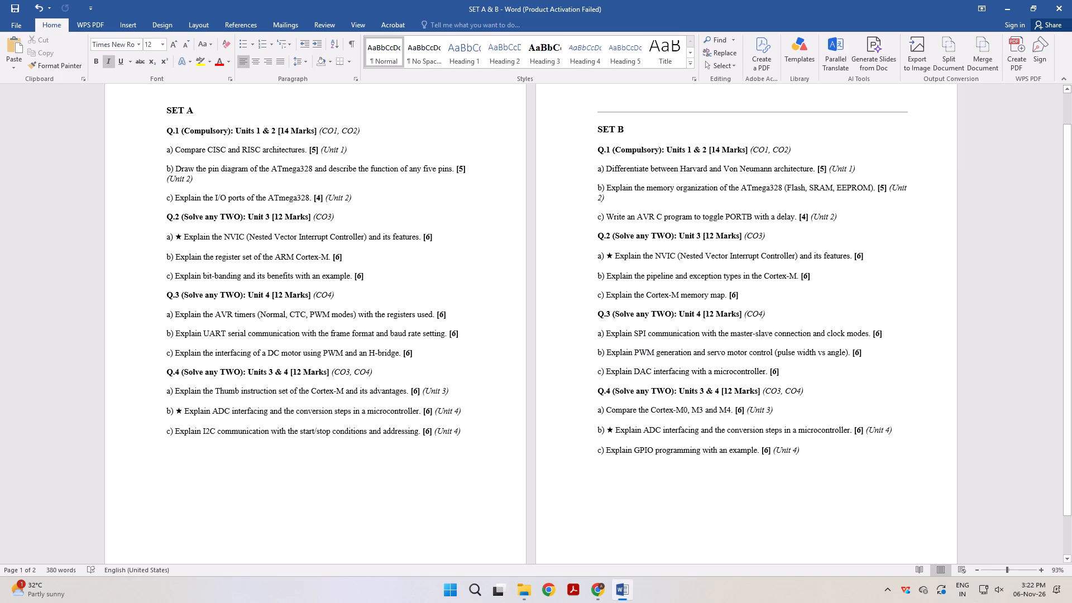
Delete the "(Unit 2)" label from SET A Q.1 sub-question b.
left_click(200, 178)
key("BackSpace")
key("BackSpace")
key("BackSpace")
key("BackSpace")
key("BackSpace")
key("BackSpace")
key("BackSpace")
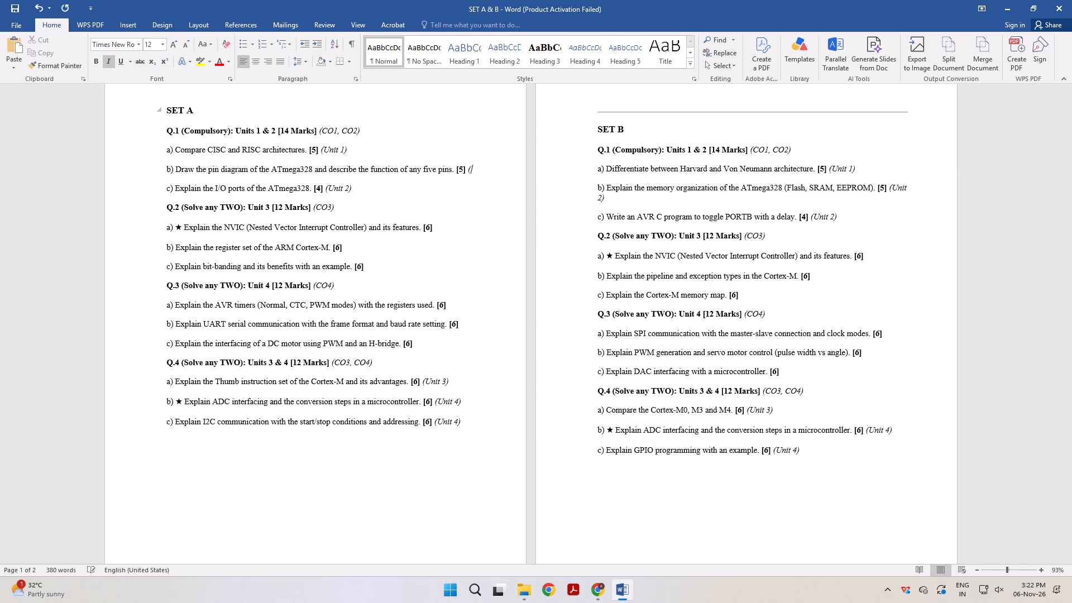
key("BackSpace")
Delete the "(Unit 1)" label from SET A Q.1 sub-question a.
left_click(363, 150)
key("BackSpace")
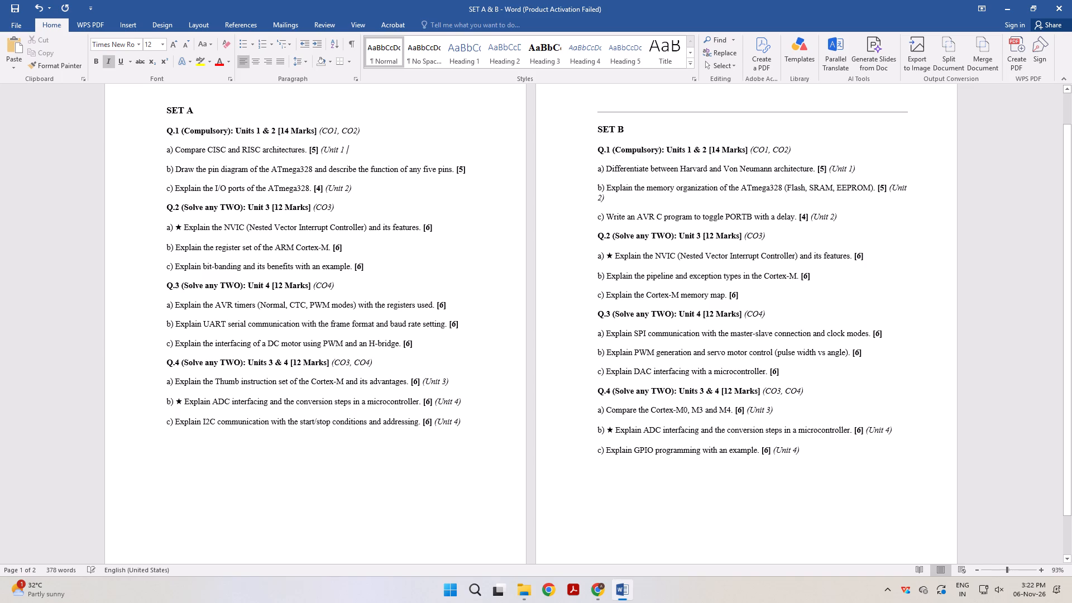
key("BackSpace")
key("BackSpace")
key("BackSpace")
key("BackSpace")
key("BackSpace")
key("BackSpace")
key("BackSpace")
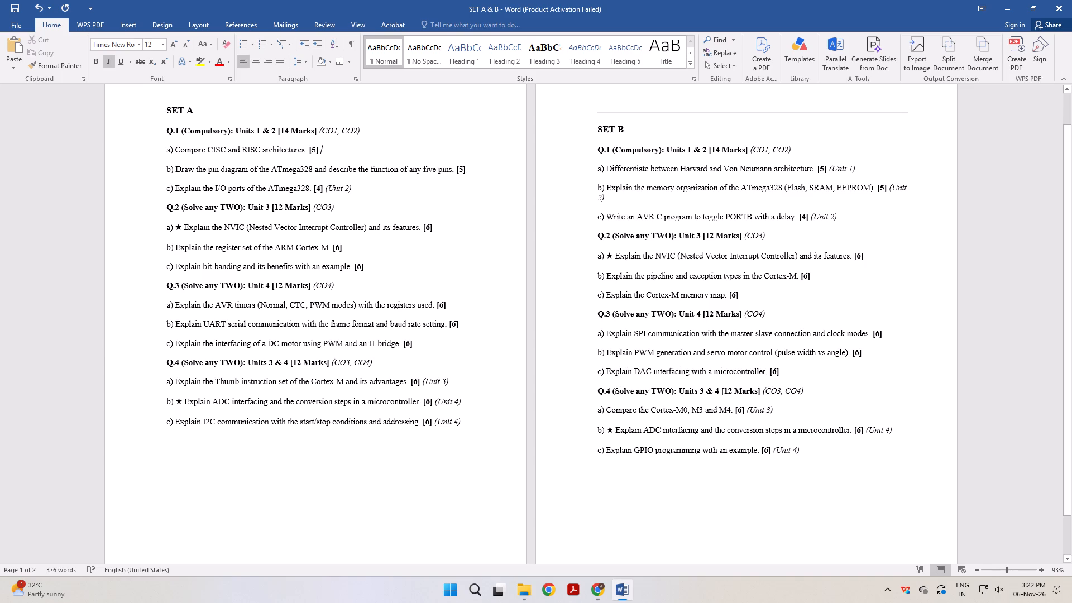
Delete the "(Unit 2)" label from SET A Q.1 sub-question c and save the document.
left_click(357, 192)
key("BackSpace")
key("BackSpace")
key("BackSpace")
key("BackSpace")
key("BackSpace")
key("BackSpace")
key("BackSpace")
key("BackSpace")
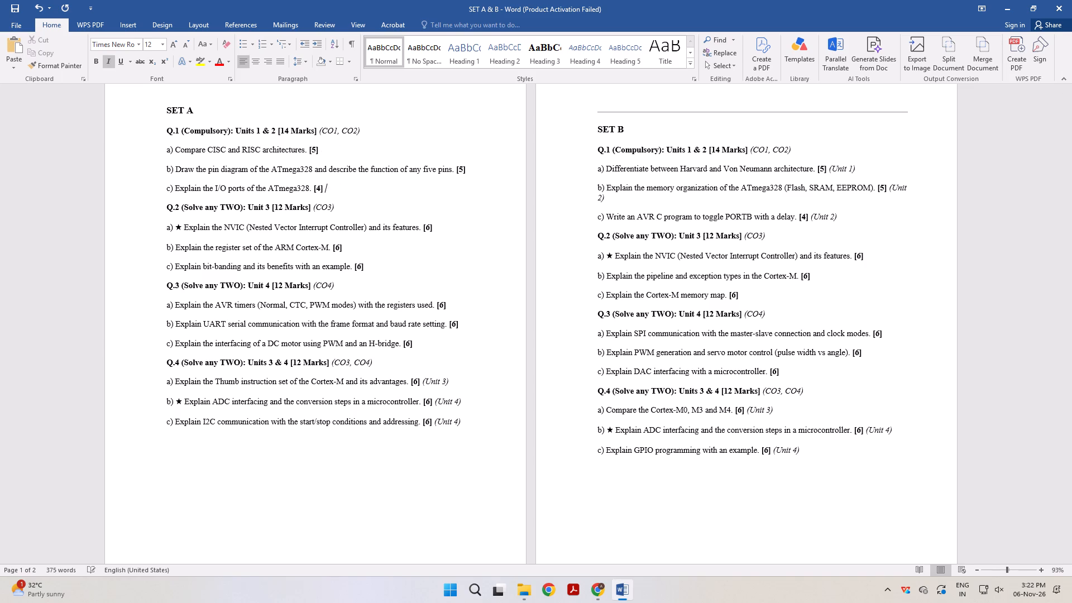
key("BackSpace")
left_click(13, 8)
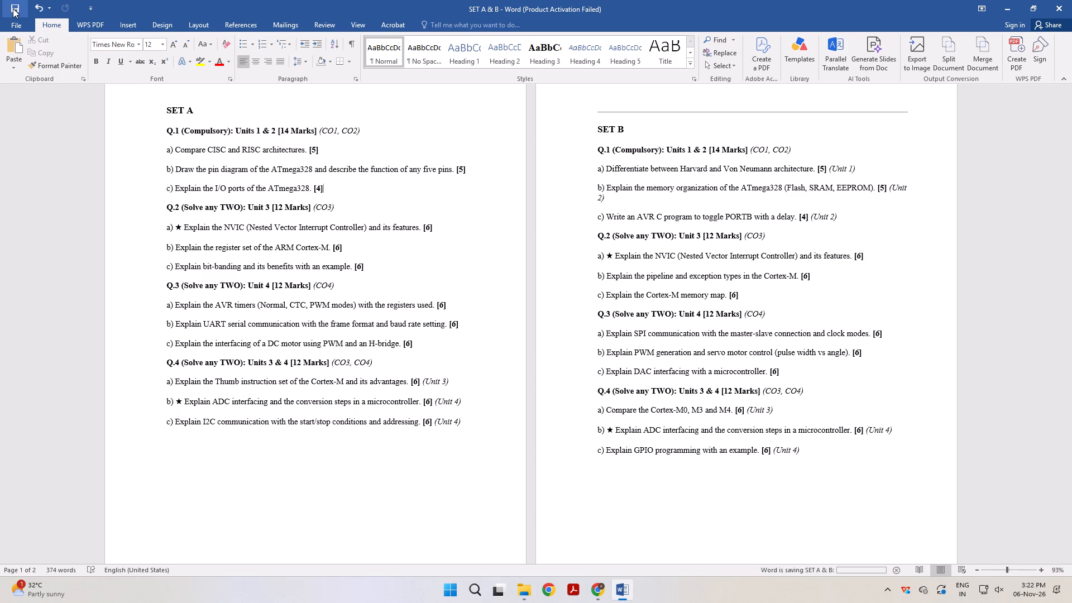
Remove the star in front of the NVIC question, SET A Q.2 a.
left_click(186, 225)
key("BackSpace")
key("BackSpace")
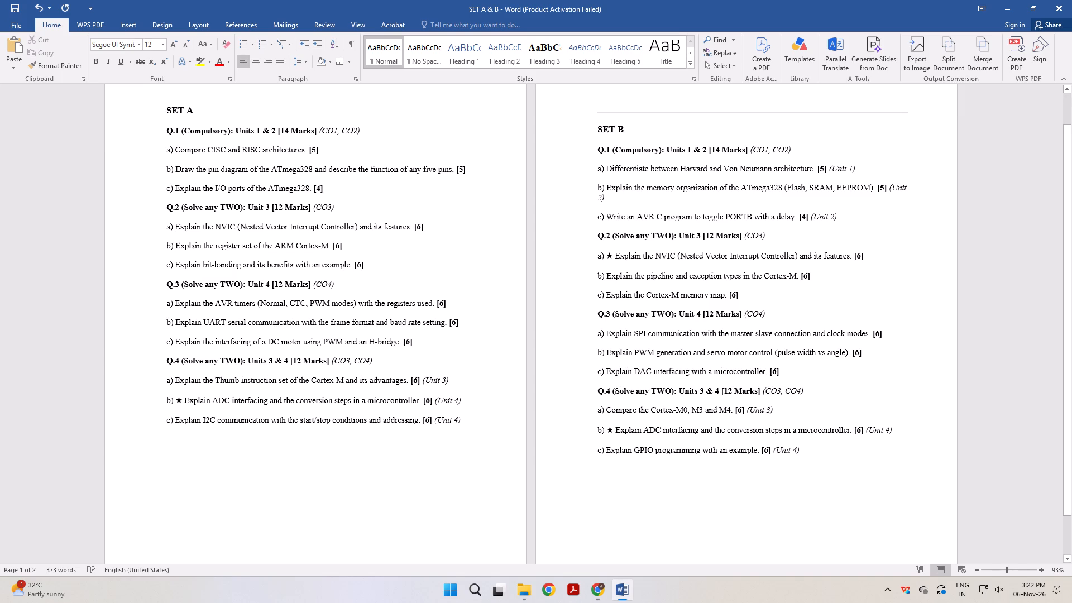
Delete the italic course outcome tags (CO1 to CO4) from the Q.1, Q.2, Q.3 and Q.4 headings of SET A.
left_click_drag(361, 131, 320, 133)
key("BackSpace")
left_click_drag(338, 208, 314, 207)
key("BackSpace")
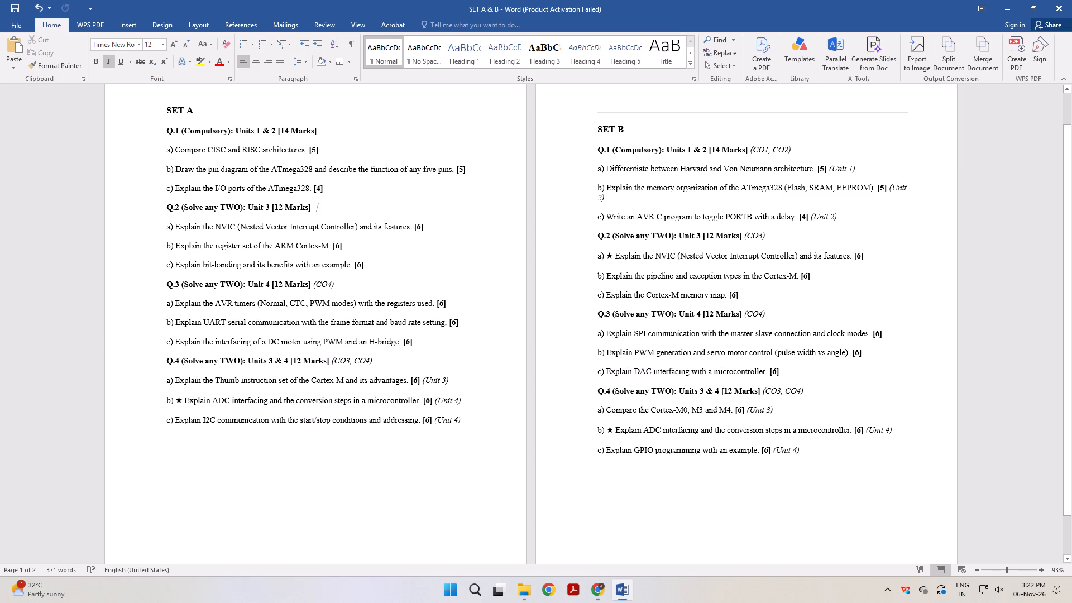
left_click_drag(335, 287, 314, 287)
key("BackSpace")
left_click_drag(376, 362, 332, 365)
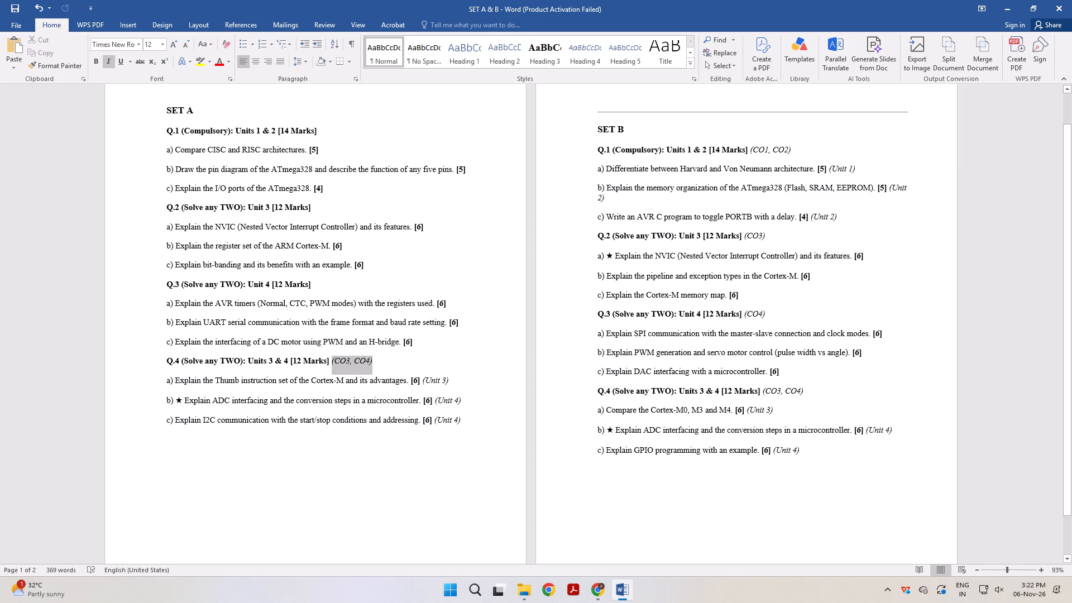
left_click_drag(332, 365, 332, 365)
key("BackSpace")
Delete the "(CO1, CO2)" tag from the SET B Q.1 heading and the unit labels from its sub-questions a and c.
left_click_drag(792, 151, 770, 154)
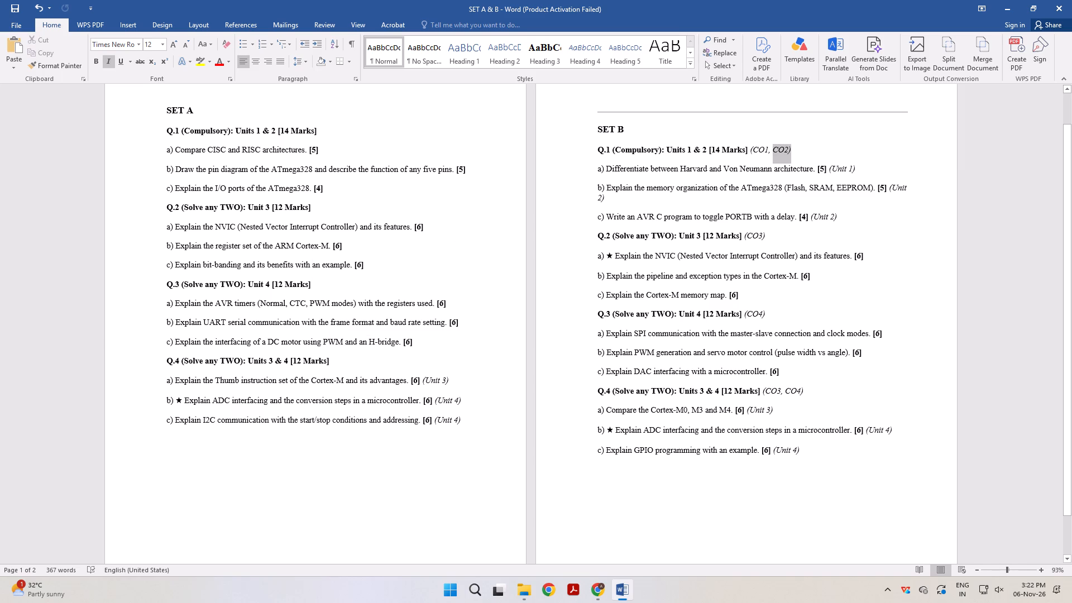
left_click_drag(770, 154, 751, 152)
key("BackSpace")
left_click_drag(860, 171, 835, 173)
left_click_drag(835, 173, 831, 174)
key("BackSpace")
left_click_drag(839, 218, 812, 221)
key("BackSpace")
Delete the "(CO3)" tag from the SET B Q.2 heading.
left_click_drag(766, 234, 765, 234)
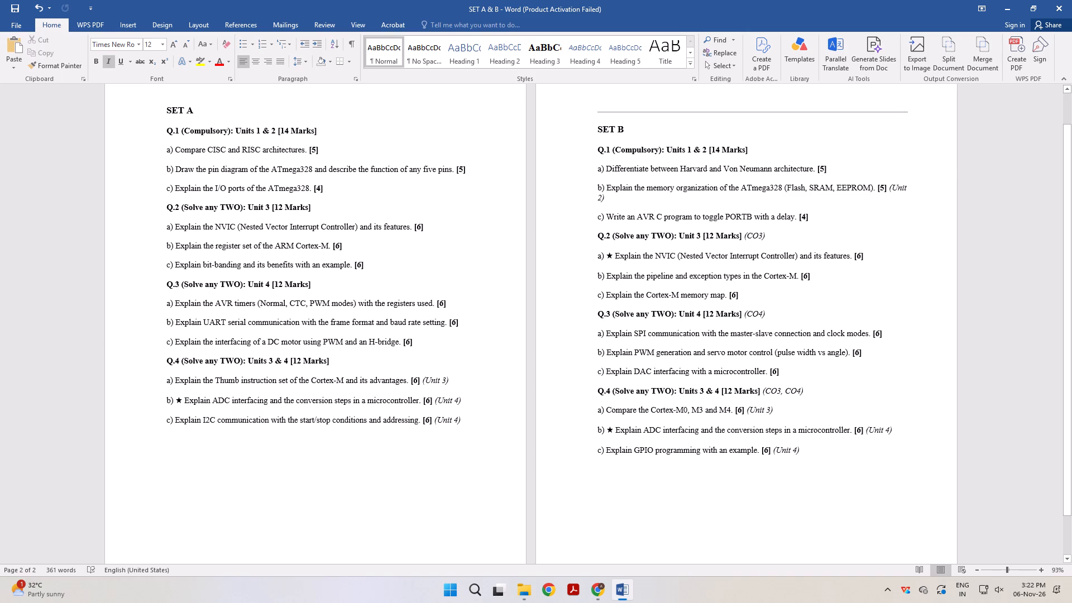
left_click_drag(765, 234, 745, 237)
key("BackSpace")
Delete the "(Unit 2)" label from SET B Q.1 b, keeping sub-question c on its own line with italic off at its start.
left_click_drag(889, 186, 894, 198)
key("BackSpace")
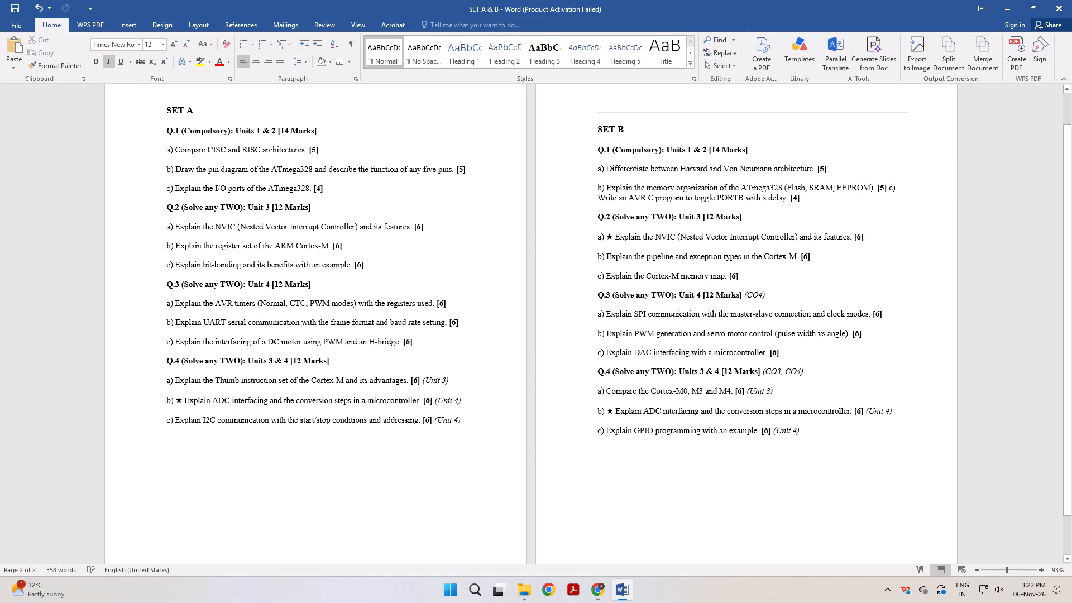
key("Return")
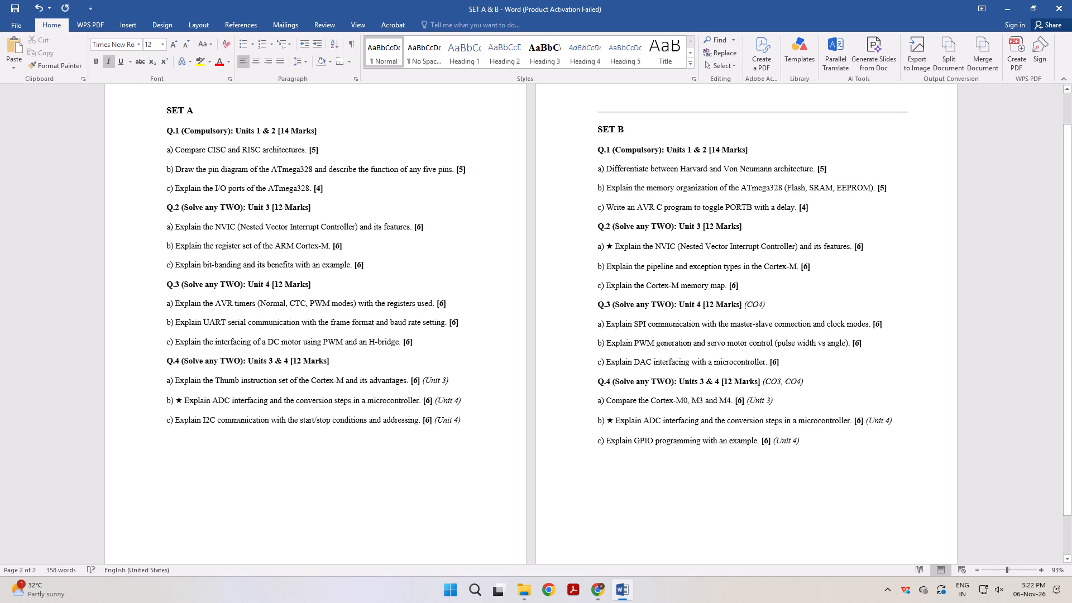
left_click(92, 65)
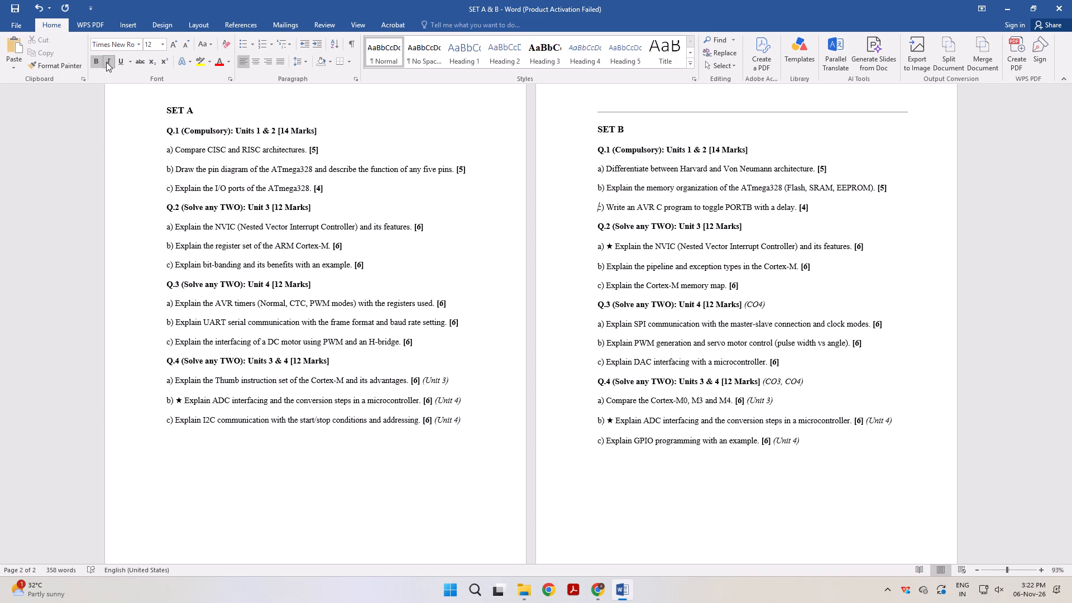
left_click(107, 61)
left_click(93, 61)
Remove the star in front of the NVIC question, SET B Q.2 a.
left_click(613, 248)
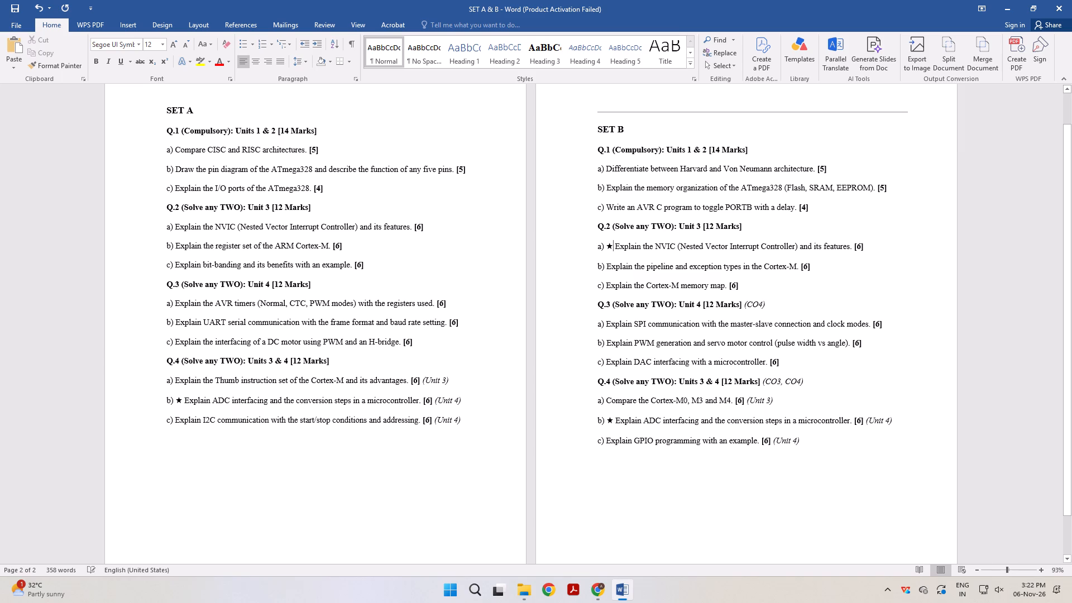
key("BackSpace")
key("Delete")
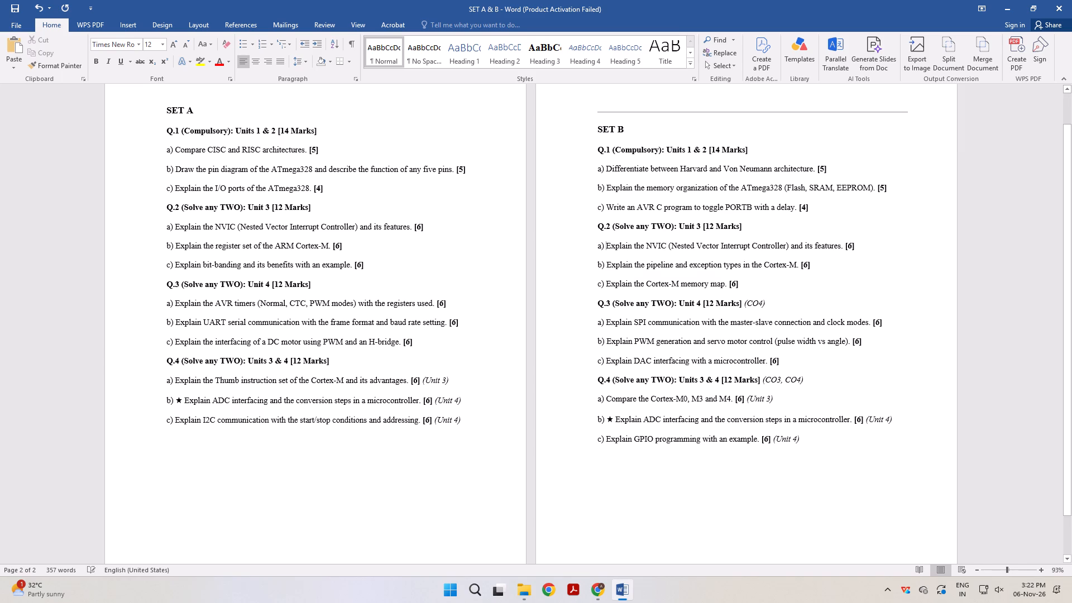
Delete the "(CO4)" and "(CO3, CO4)" tags from the SET B Q.3 and Q.4 headings.
left_click_drag(768, 302, 743, 305)
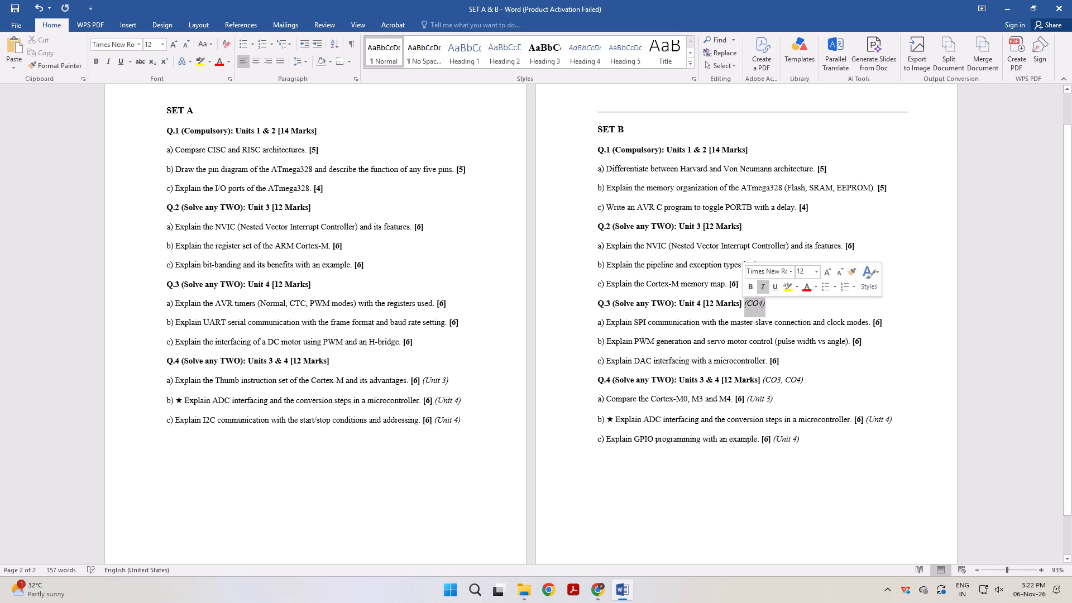
key("BackSpace")
left_click_drag(805, 381, 765, 382)
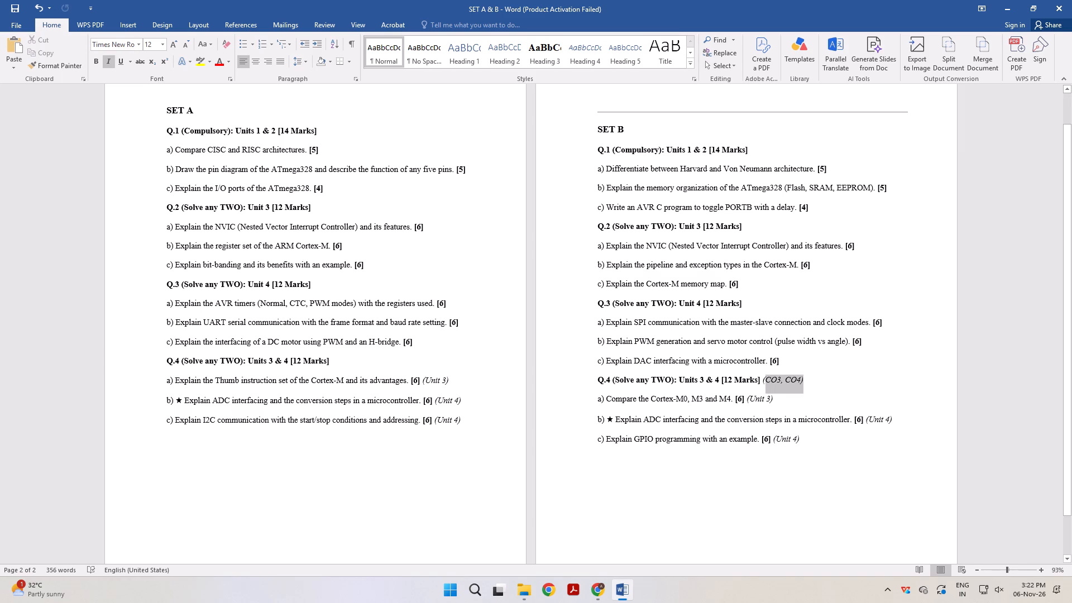
left_click_drag(765, 382, 763, 382)
key("BackSpace")
Delete the unit labels from sub-questions a, c and b of SET B Q.4.
left_click_drag(770, 398, 765, 397)
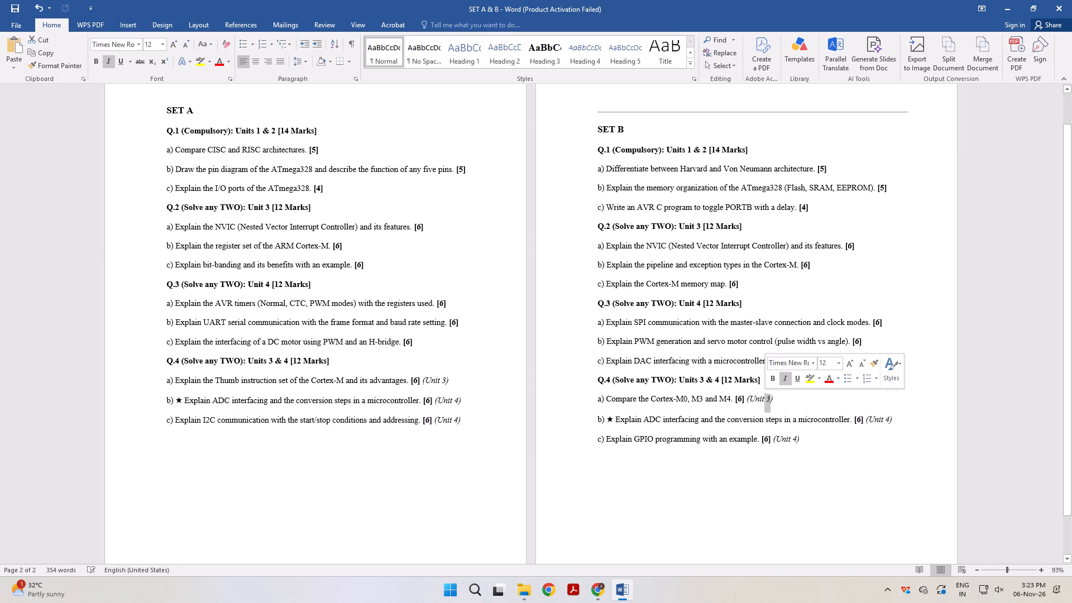
left_click_drag(779, 399, 746, 401)
key("BackSpace")
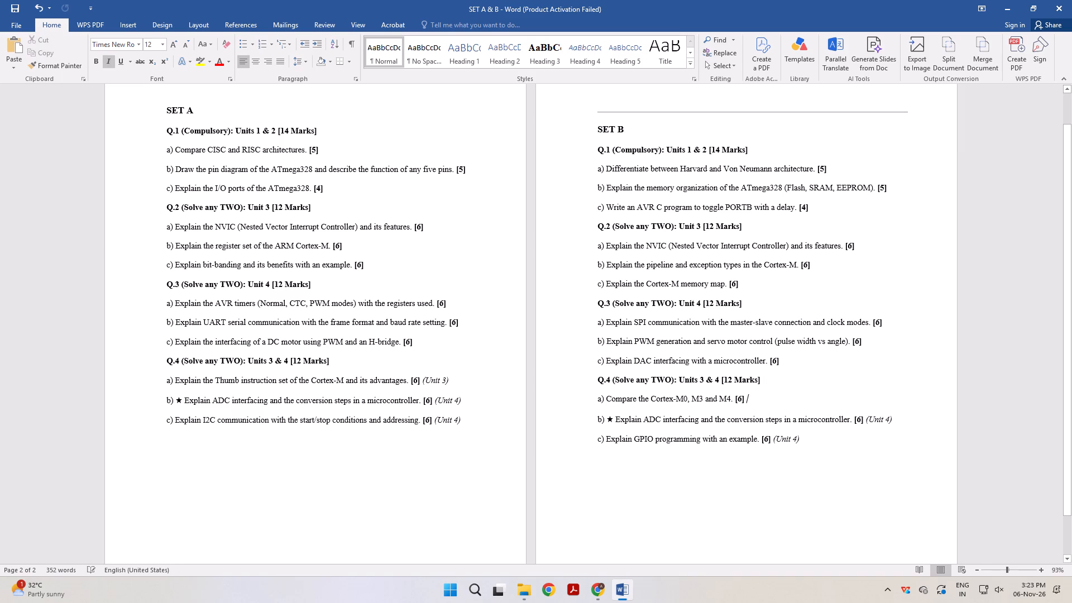
left_click_drag(801, 441, 774, 443)
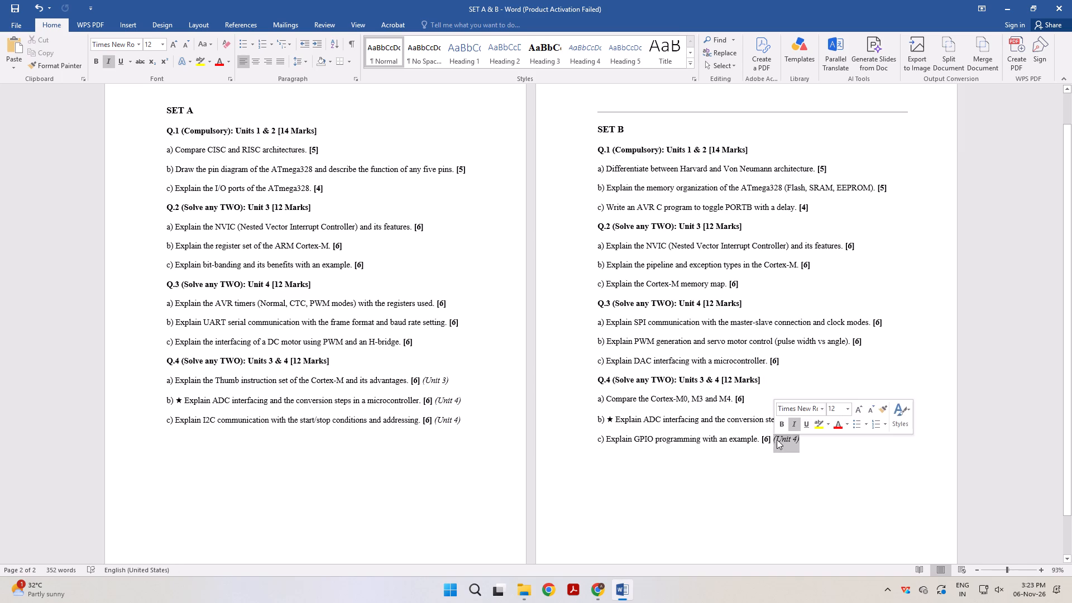
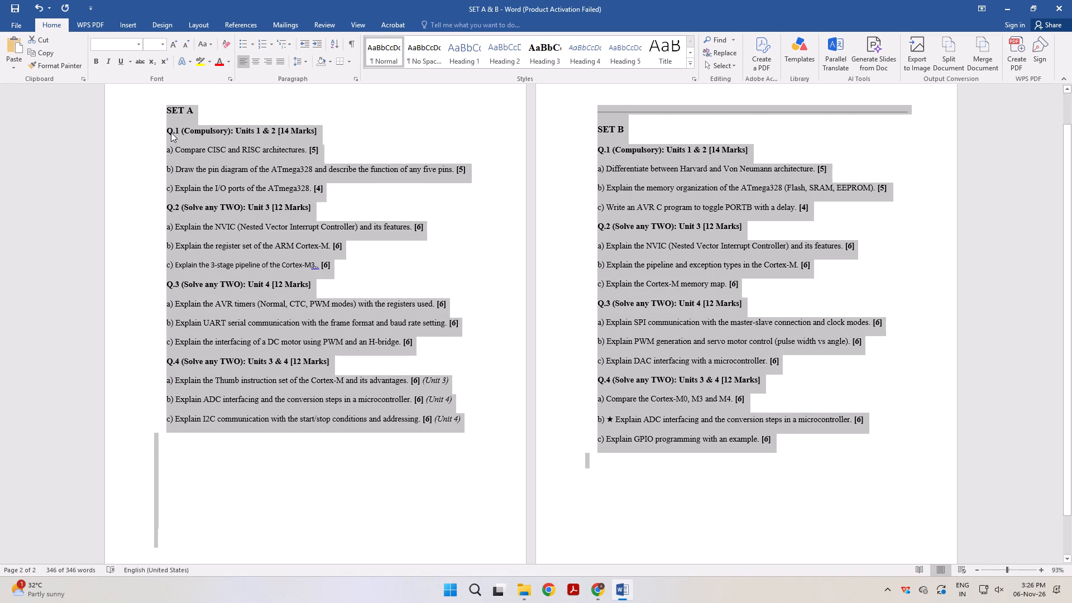
key("ctrl+v")
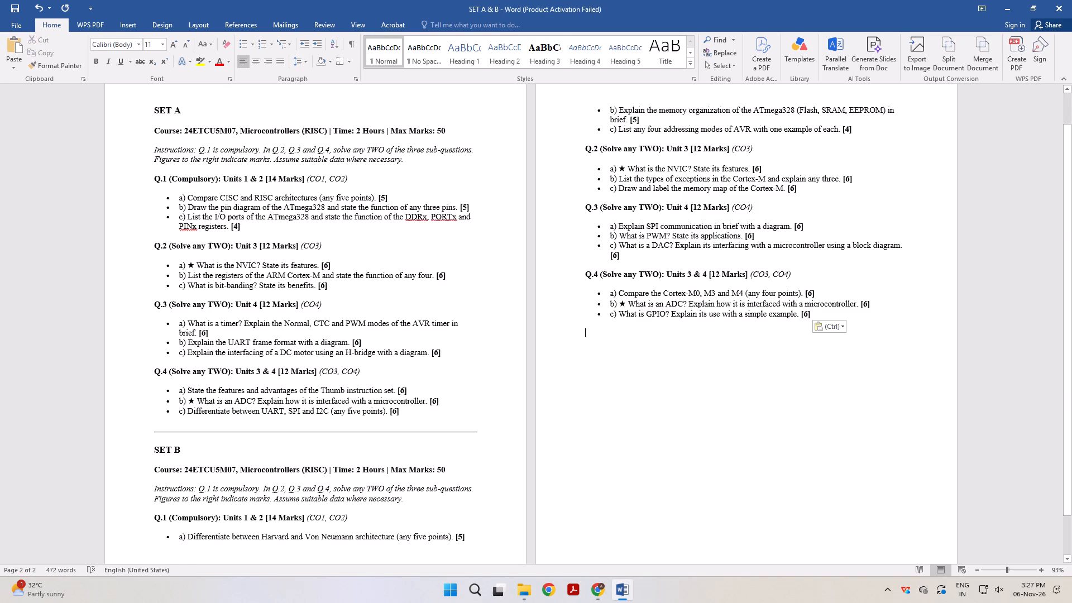
Delete the course details line and the instructions paragraph under both the SET A and SET B headings.
left_click_drag(156, 128, 419, 164)
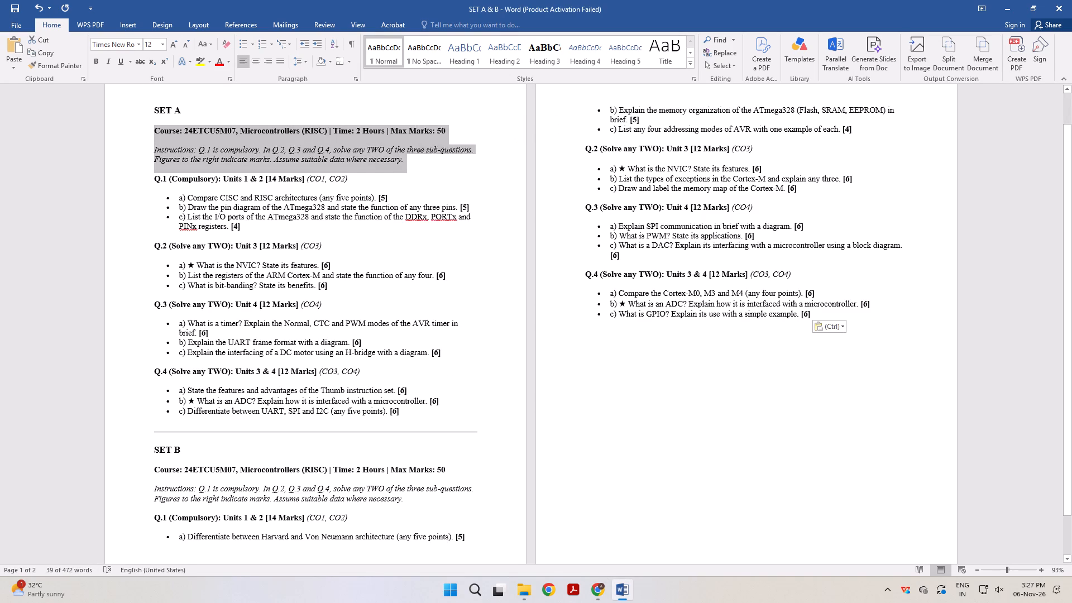
key("Delete")
left_click_drag(155, 422, 366, 437)
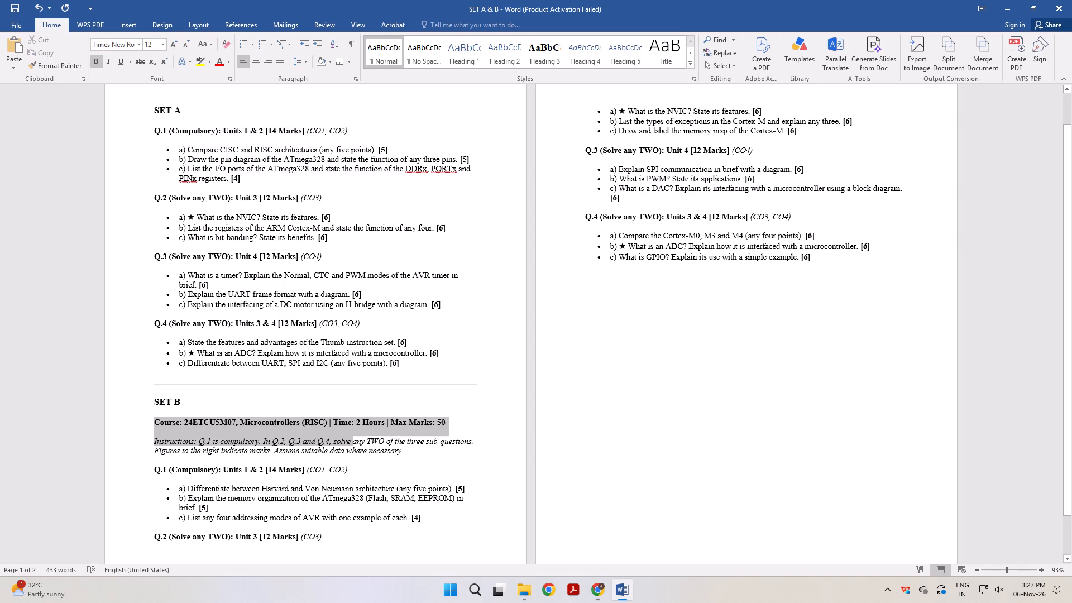
left_click_drag(366, 437, 414, 449)
key("Delete")
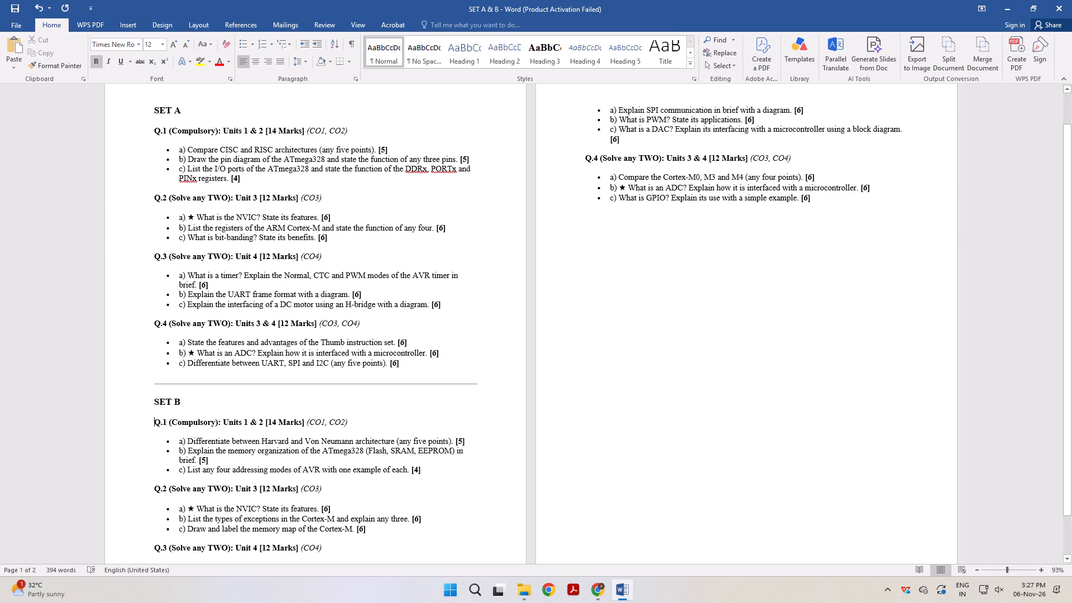
Insert blank lines after SET A Q.4 c so that SET B starts on the second page, and save the document.
left_click(444, 362)
key("Return")
key("Return")
key("Return")
key("Return")
key("Return")
key("Return")
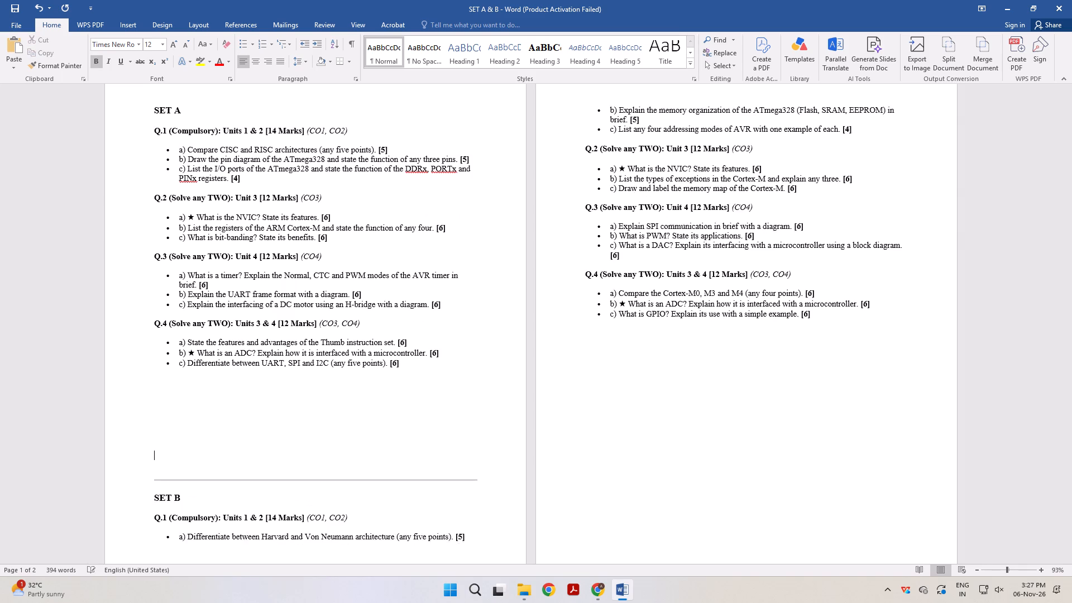
key("Return")
key("Return")
key("Return")
key("Return")
key("Return")
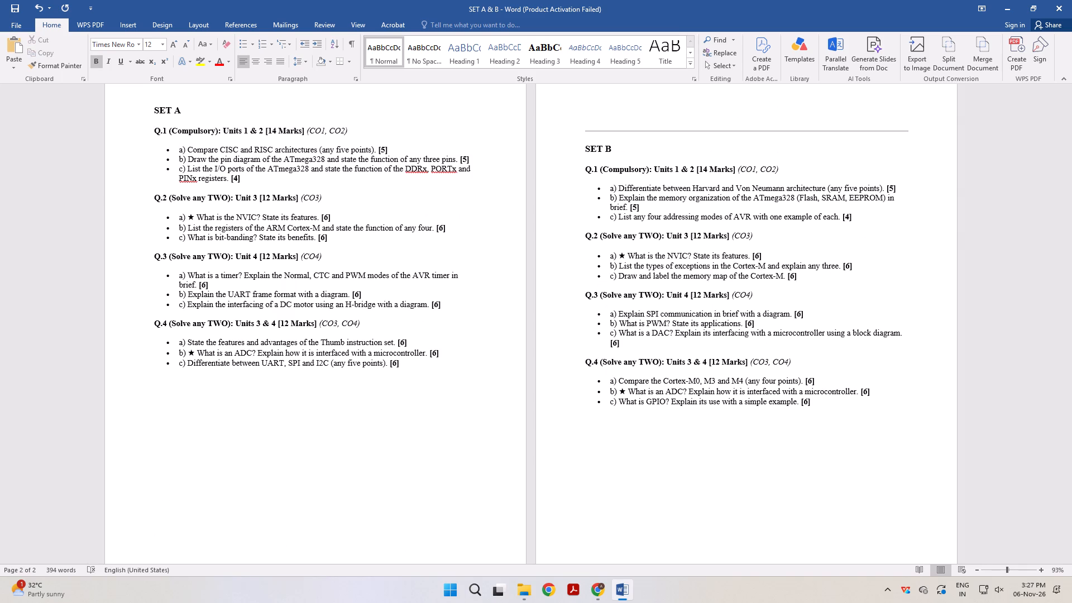
key("BackSpace")
left_click(14, 6)
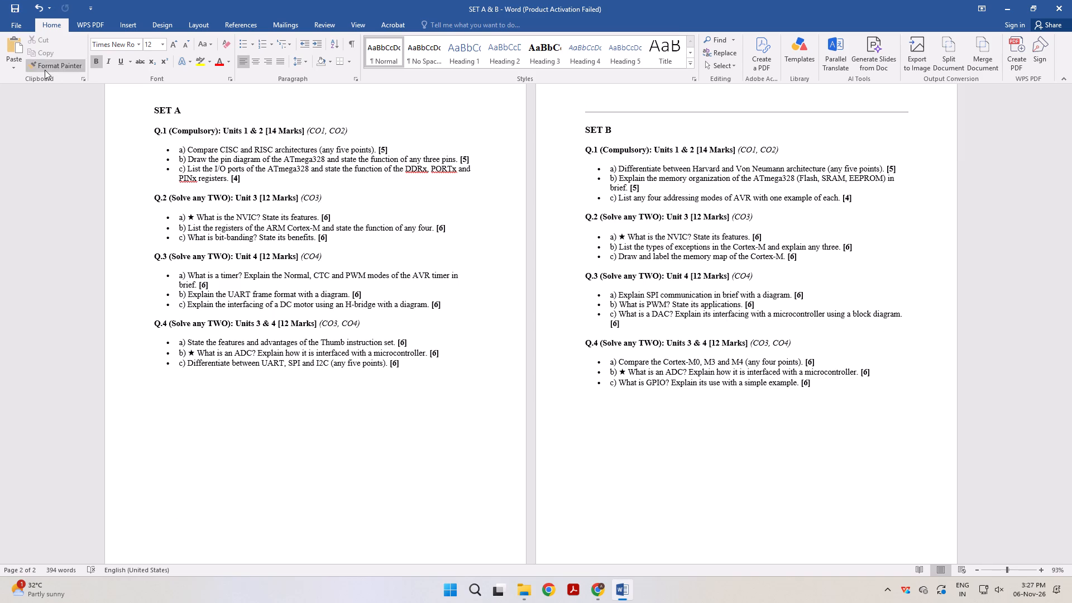
Remove the bullets from all the questions in both sets.
key("ctrl+a")
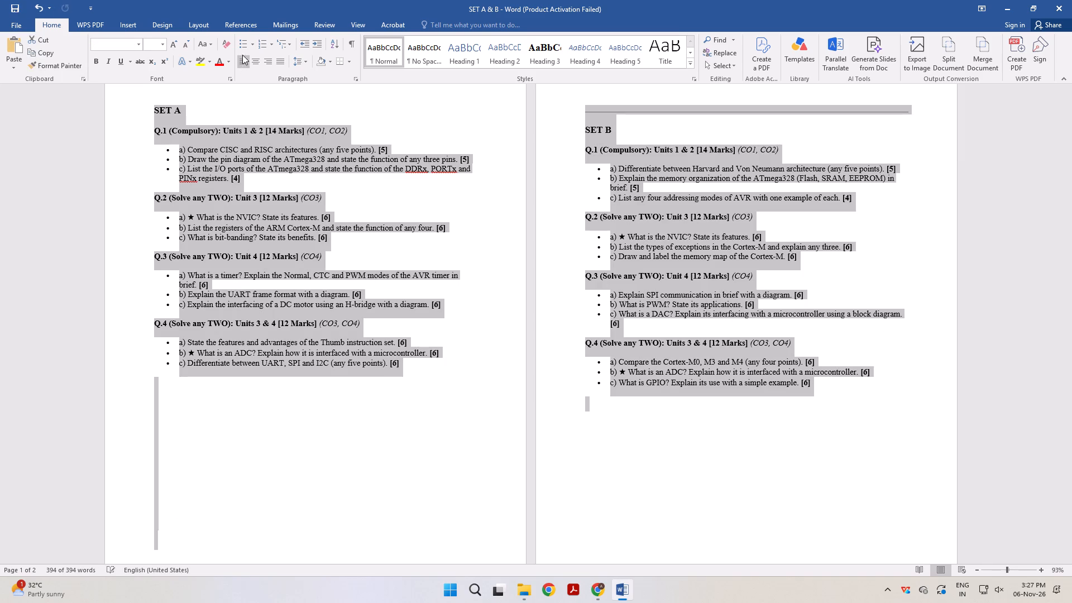
left_click(255, 44)
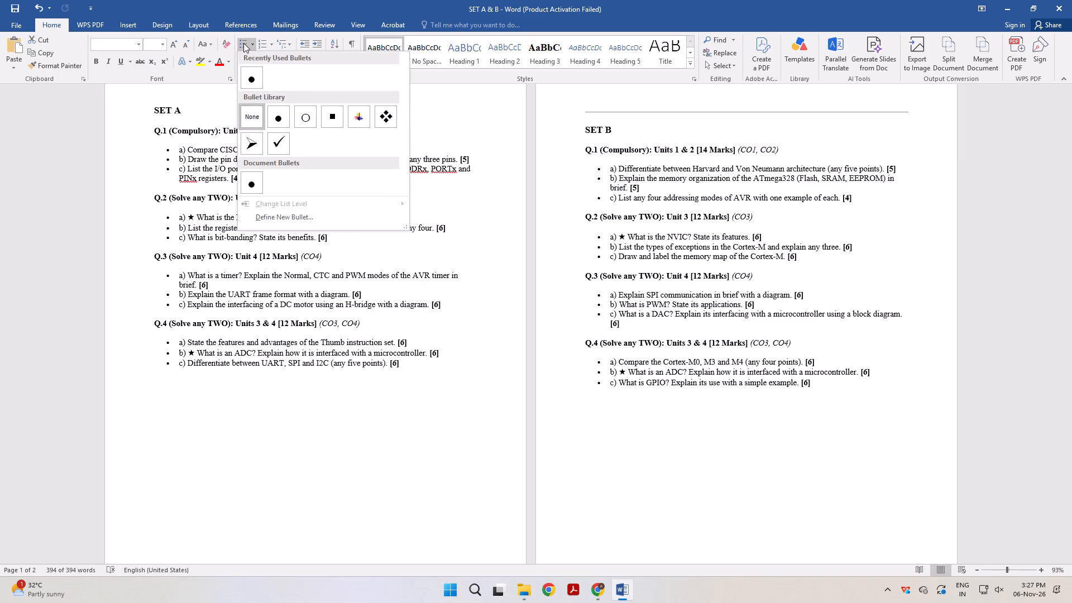
left_click(243, 43)
left_click(243, 43)
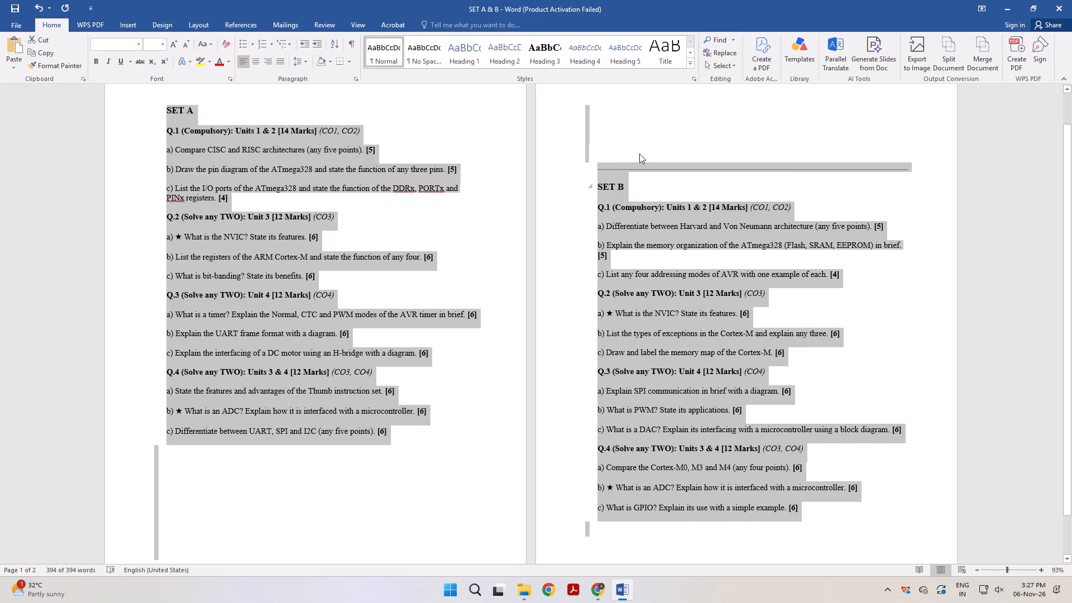
Delete the extra blank lines above the SET B heading on the second page and save the document.
left_click(644, 147)
key("Delete")
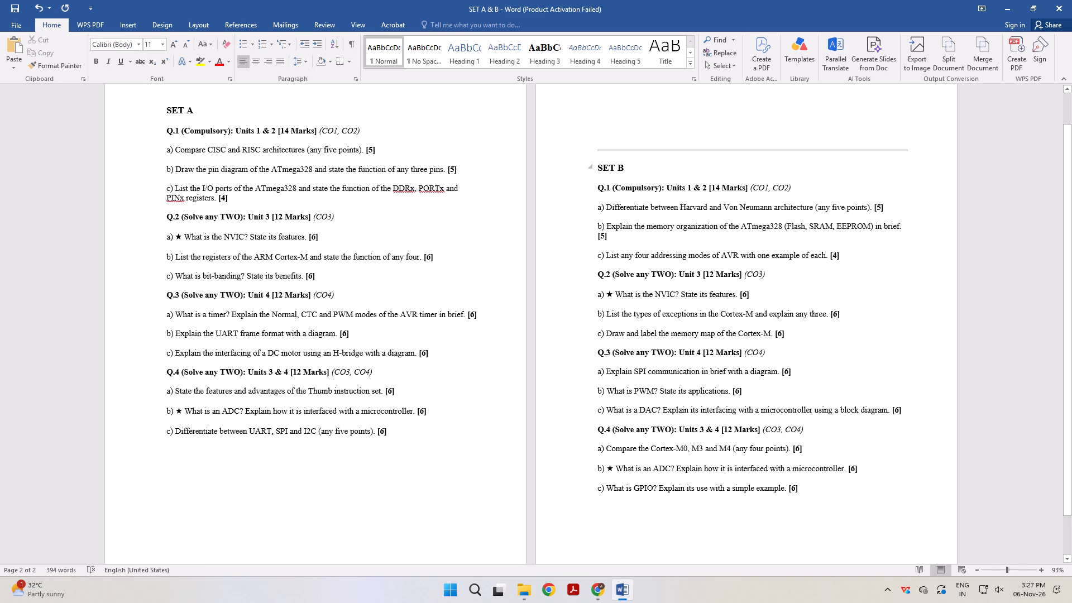
key("BackSpace")
key("BackSpace")
key("BackSpace")
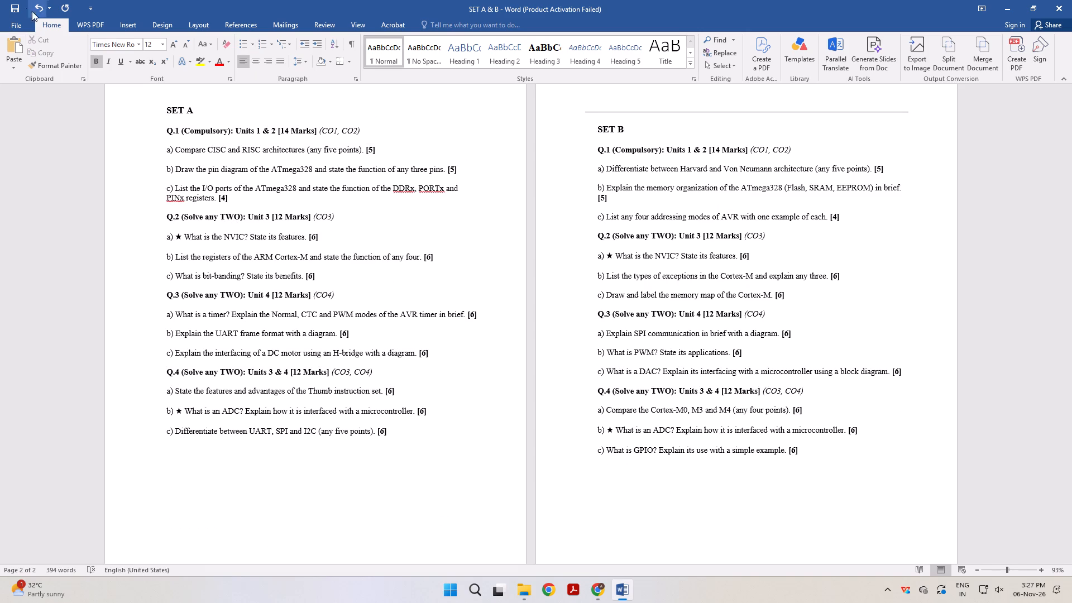
triple_click(17, 12)
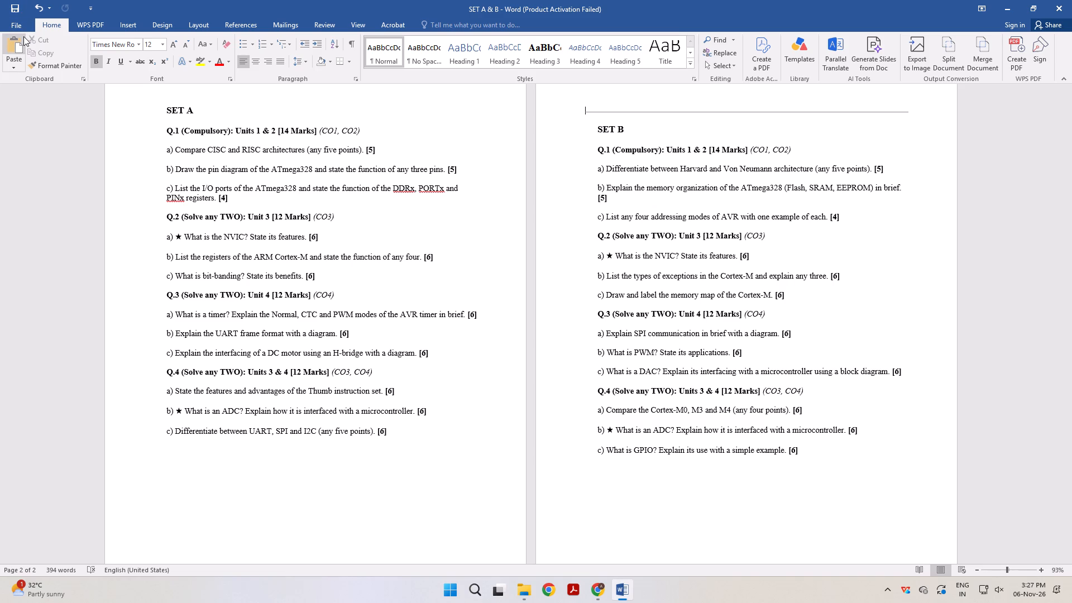
Remove "(any five points)" from the CISC and RISC comparison question, SET A Q.1 a.
left_click(360, 154)
key("Right")
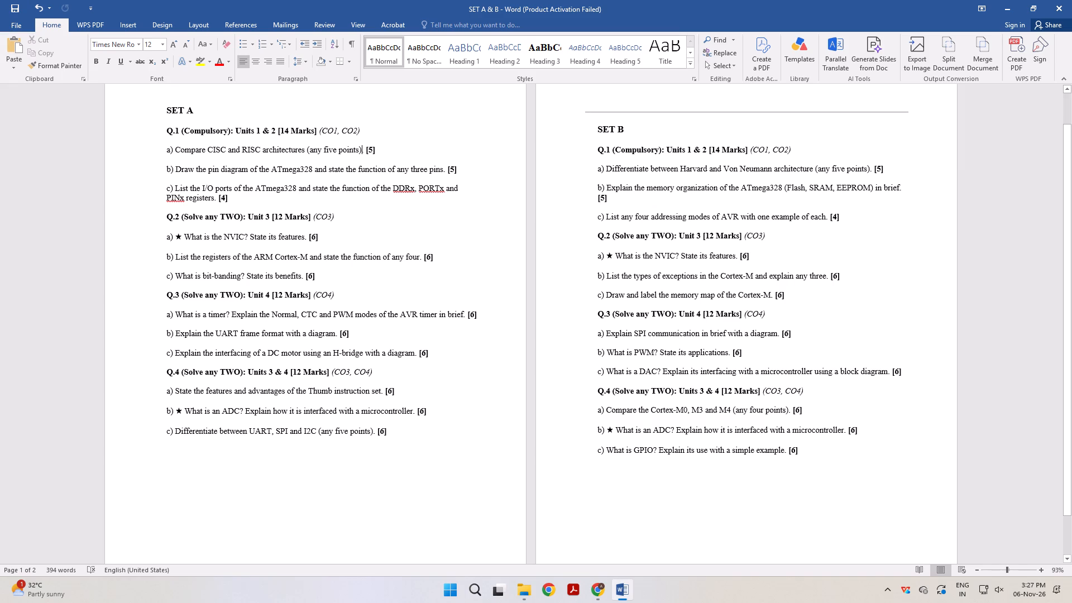
key("BackSpace")
key("BackSpace")
key("BackSpace")
key("BackSpace")
key("BackSpace")
key("BackSpace")
key("BackSpace")
key("BackSpace")
key("BackSpace")
key("BackSpace")
key("BackSpace")
key("BackSpace")
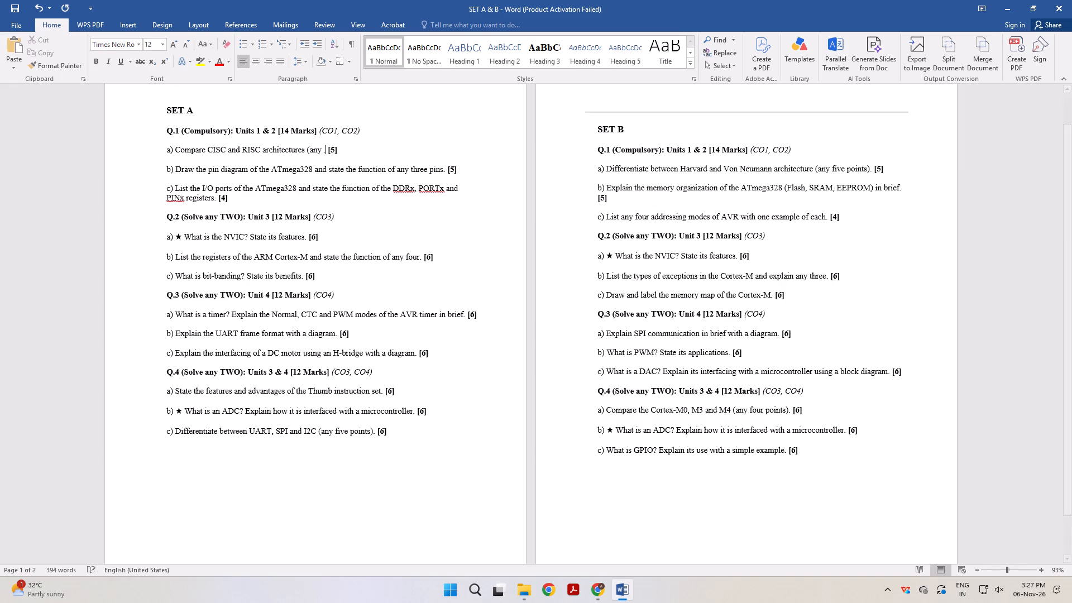
key("BackSpace")
key("BackSpace")
key("BackSpace")
key("BackSpace")
key("BackSpace")
key("BackSpace")
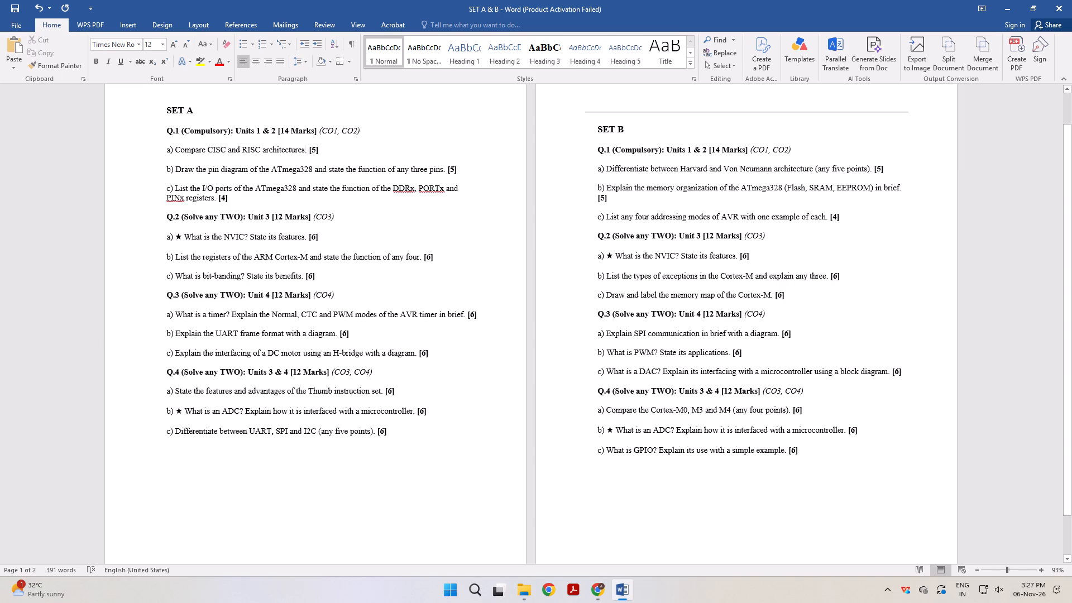
Remove the stars in front of the NVIC question, Q.2 a, and the ADC question, Q.4 b, in both sets.
left_click(186, 236)
key("BackSpace")
key("BackSpace")
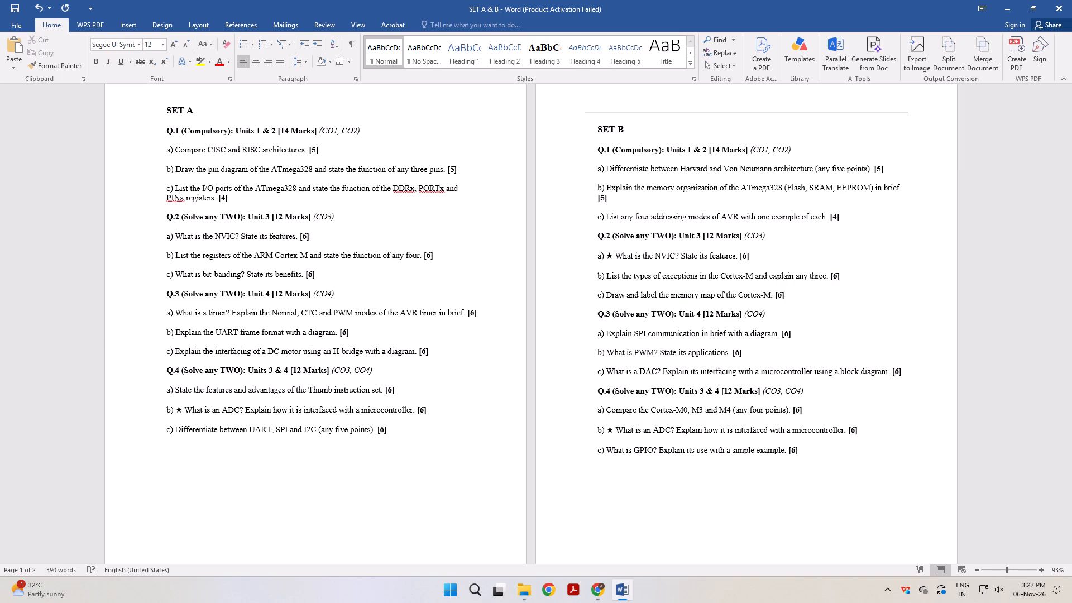
left_click(186, 411)
key("BackSpace")
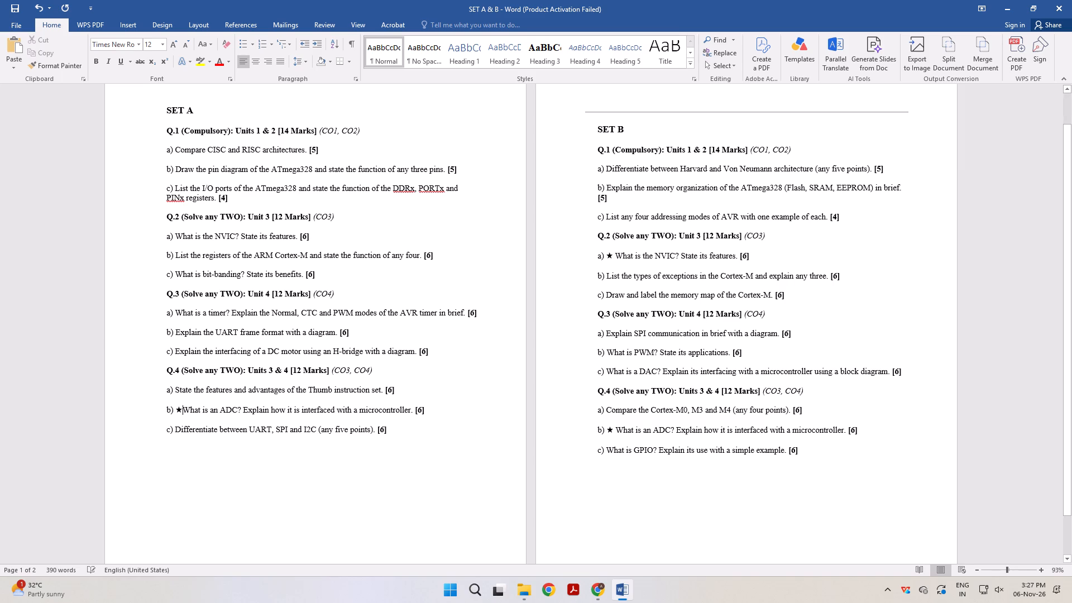
key("BackSpace")
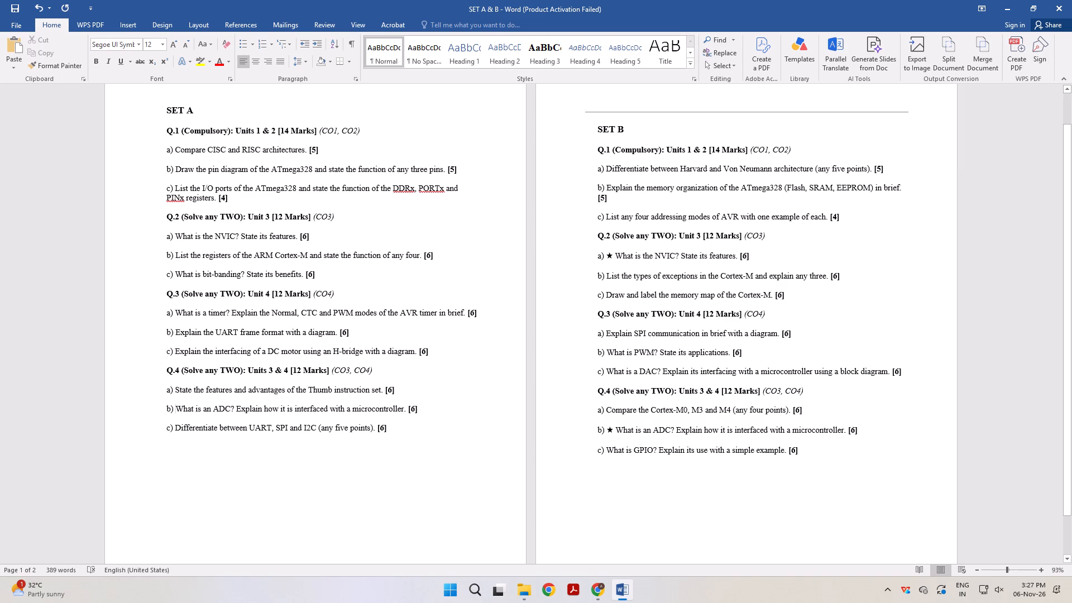
left_click(616, 255)
key("BackSpace")
key("BackSpace")
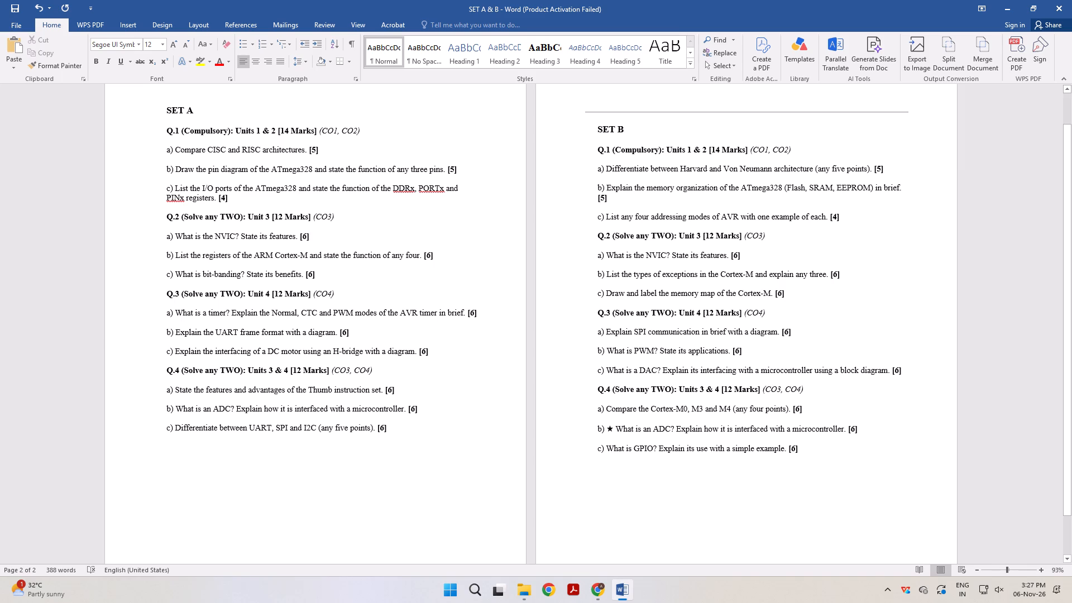
left_click(618, 429)
key("BackSpace")
key("BackSpace")
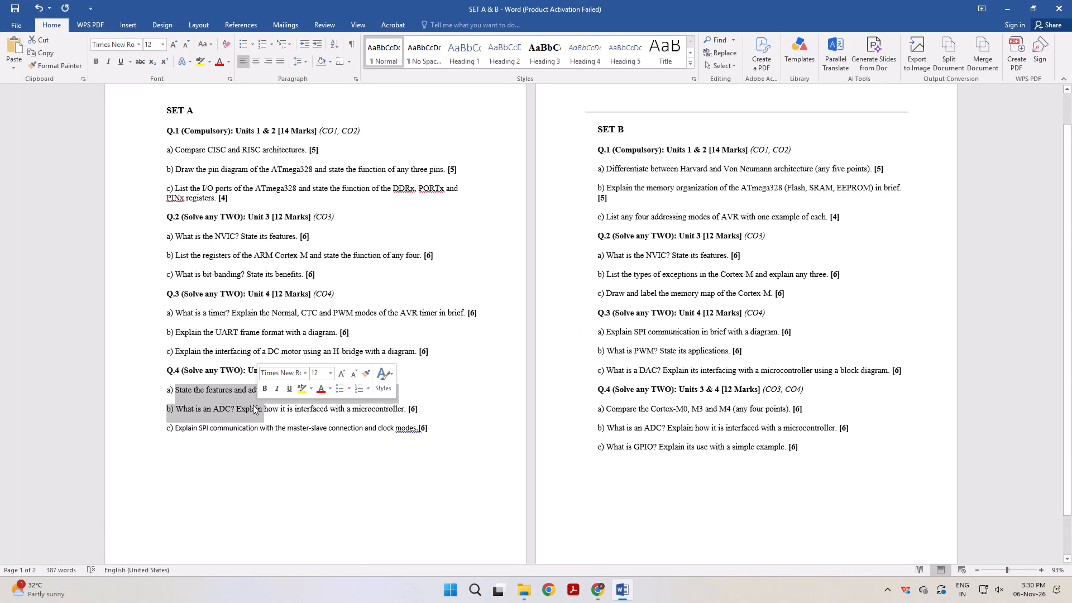
left_click(55, 68)
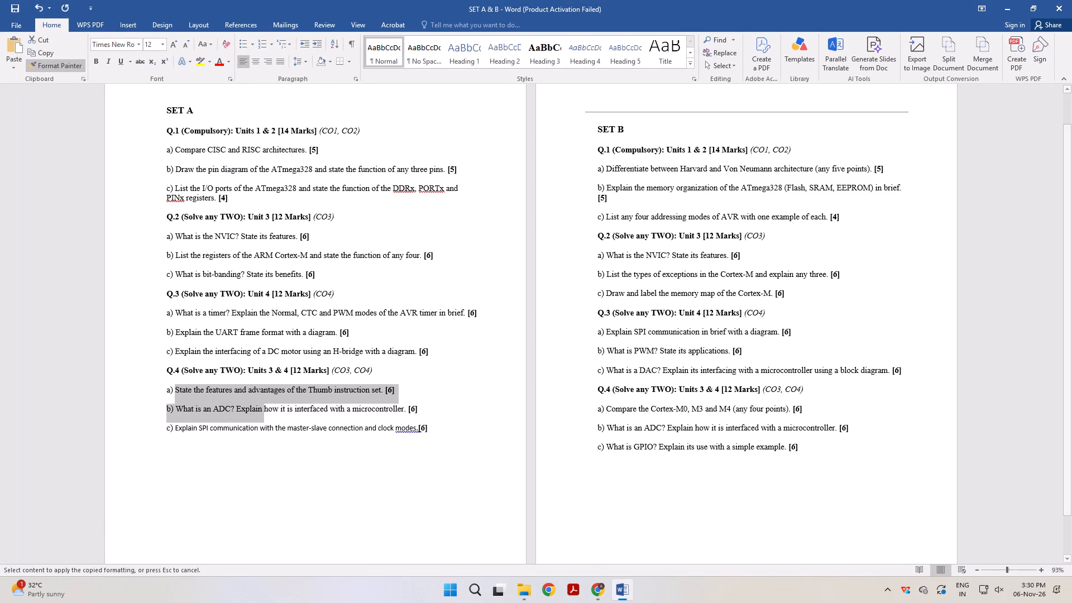
left_click_drag(165, 431, 441, 433)
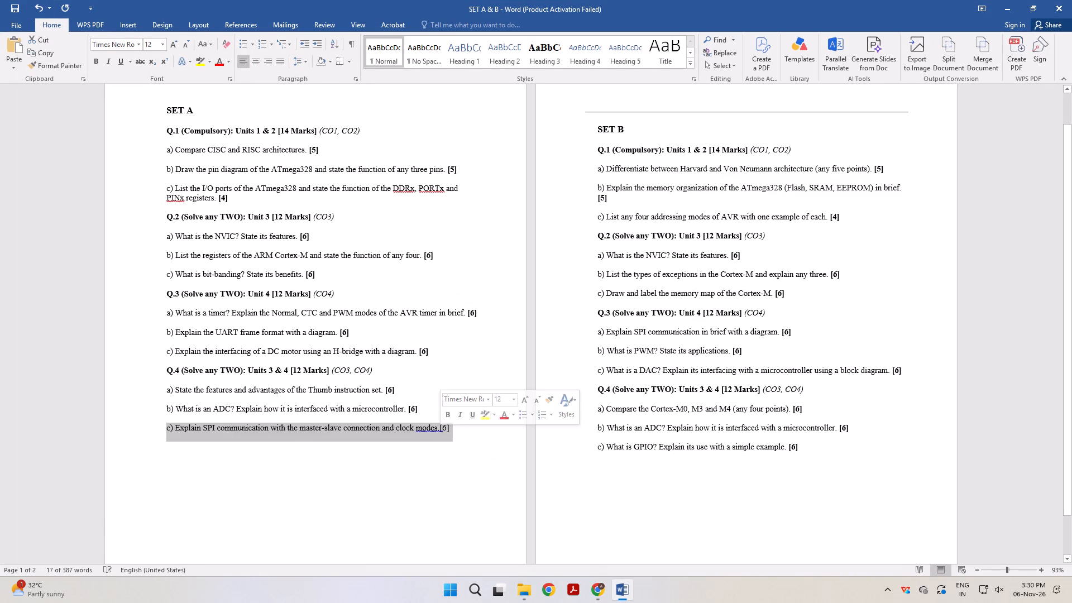
left_click(459, 479)
Insert a space before the [6] mark at the end of the SPI question, SET A Q.4 c.
left_click(439, 427)
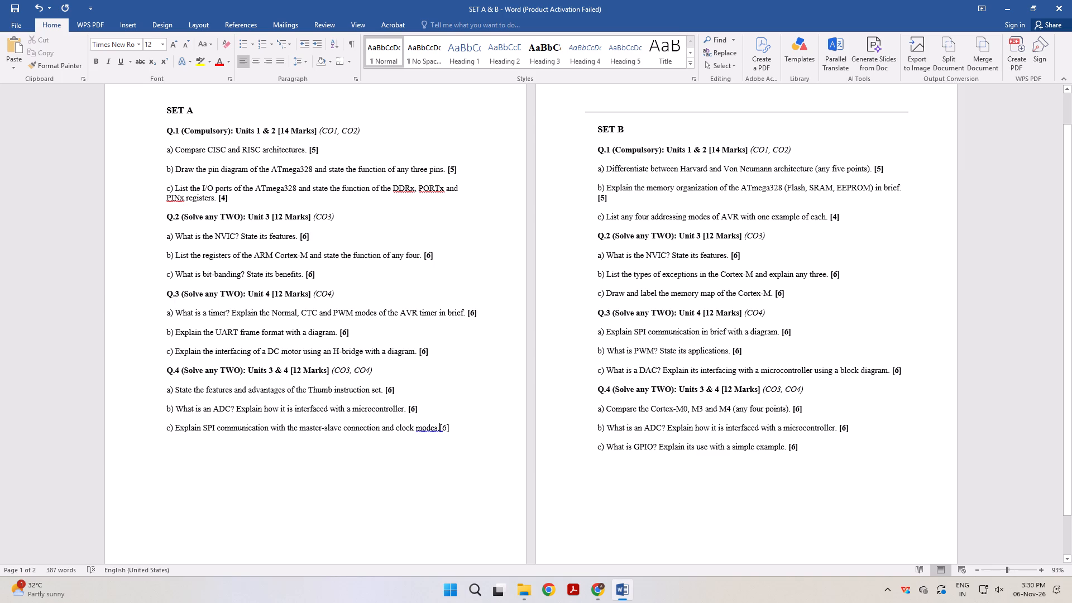
key("space")
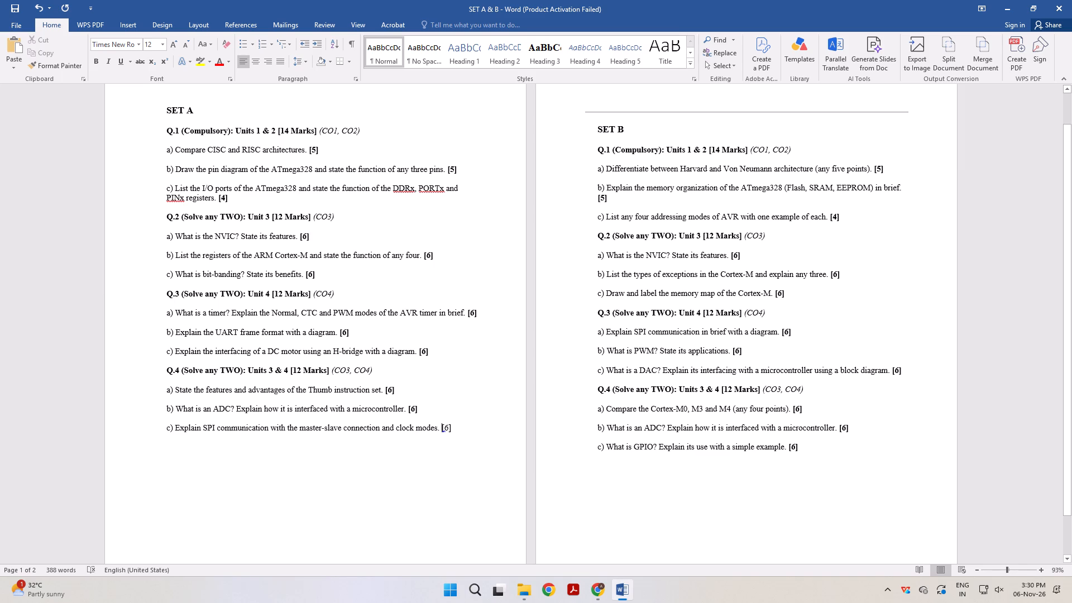
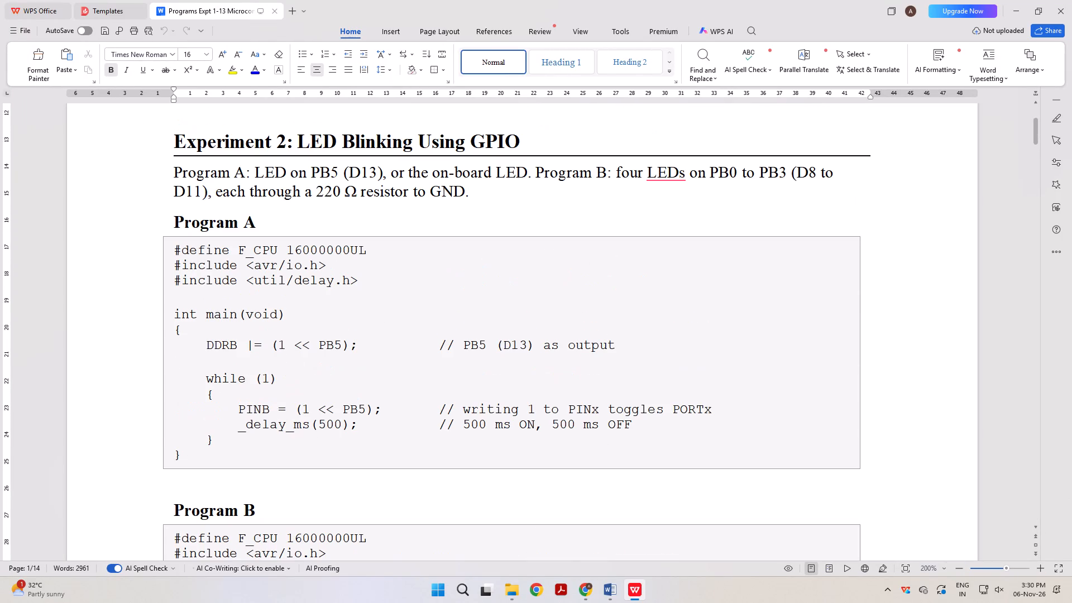
Examine the Experiment 1 to 4 programs in the Microcontrollers lab document in WPS Office, especially Experiment 2's LED blinking Program A.
scroll(524, 259, "down", 5)
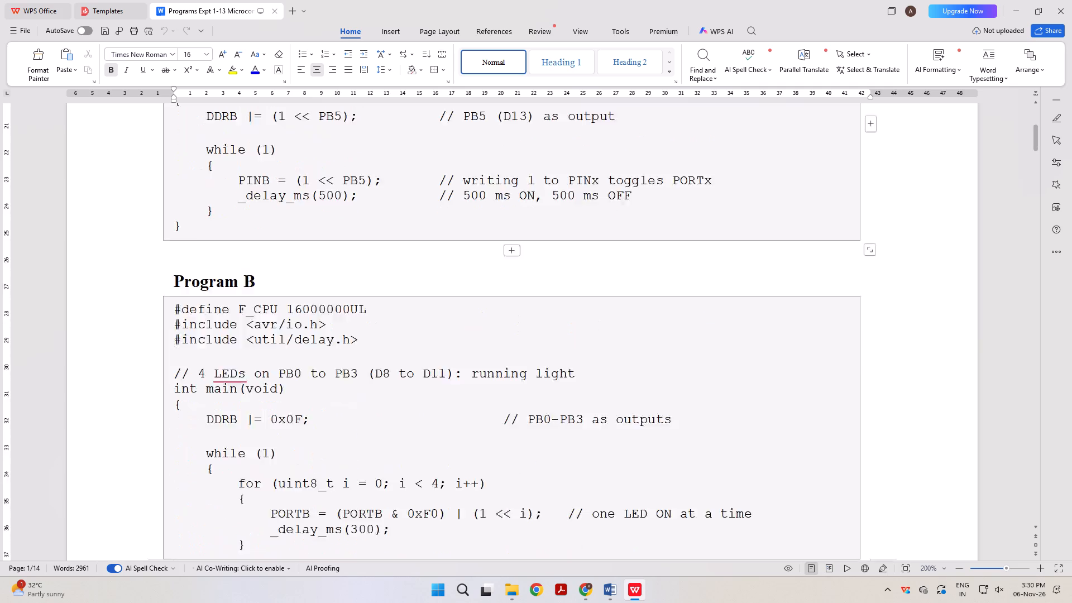
scroll(523, 259, "down", 7)
scroll(523, 259, "up", 5)
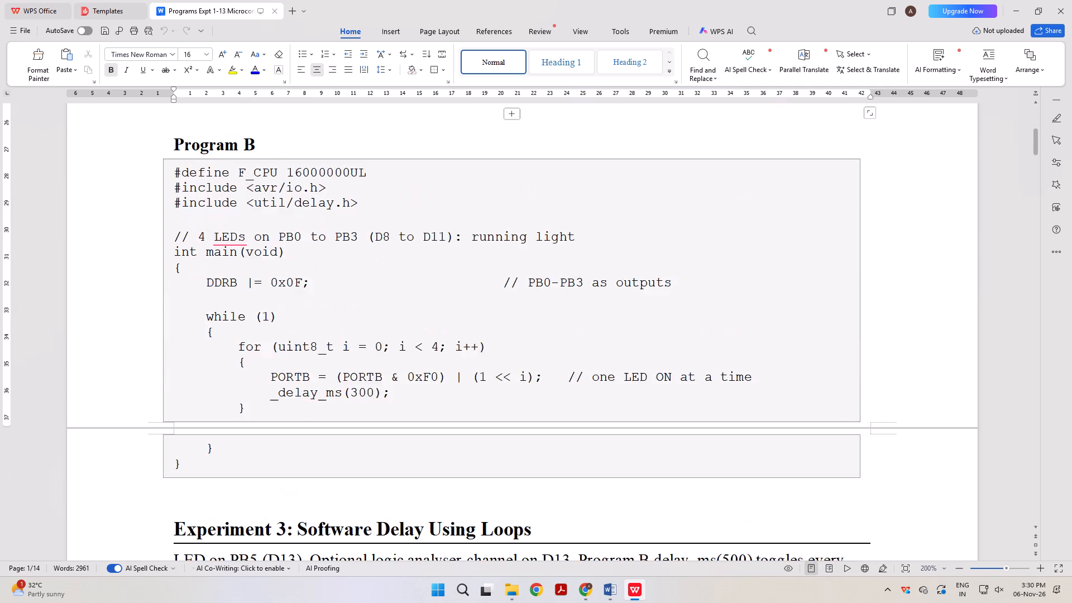
scroll(523, 259, "up", 6)
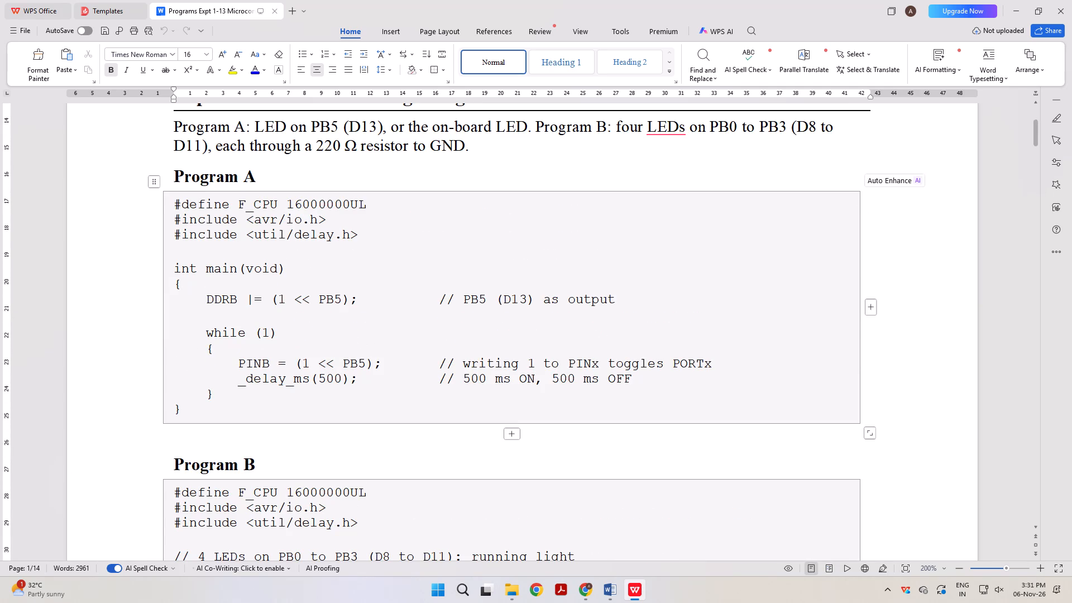
scroll(244, 176, "up", 1)
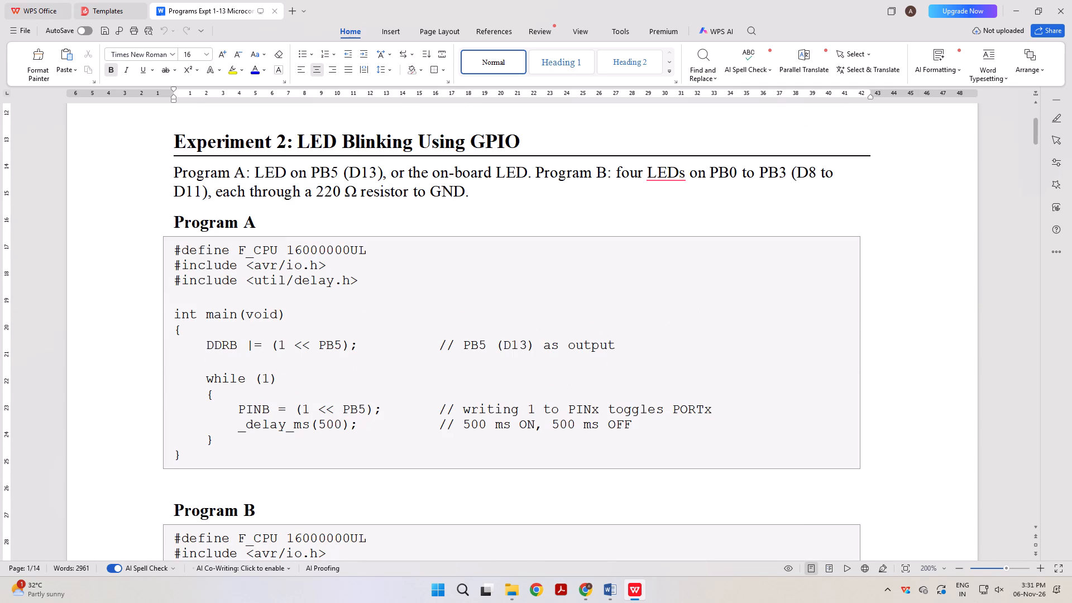
scroll(239, 232, "up", 3)
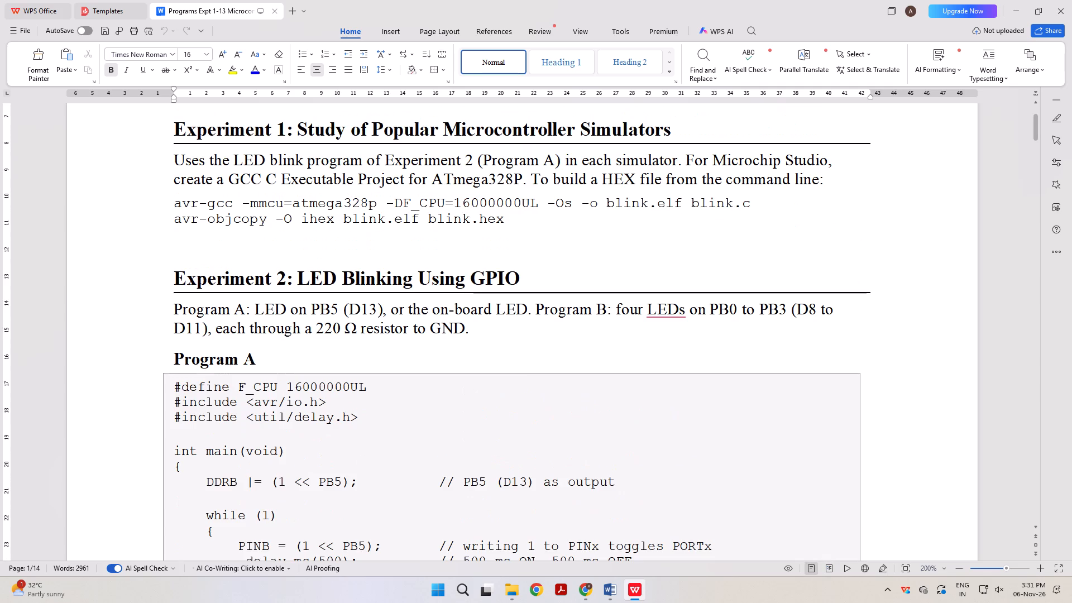
scroll(327, 297, "down", 20)
scroll(327, 297, "down", 9)
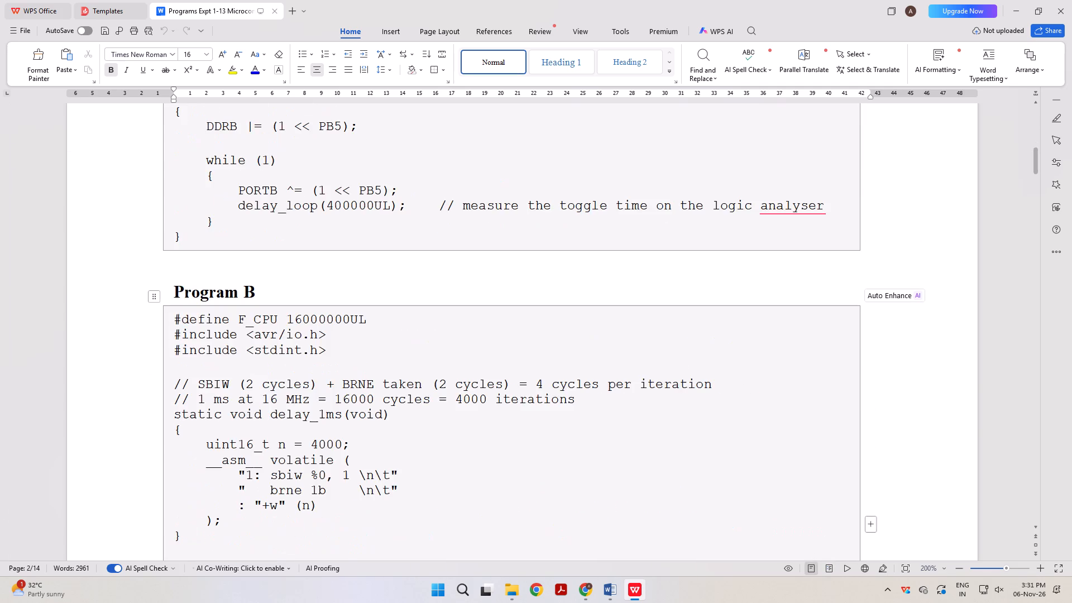
scroll(309, 313, "down", 15)
scroll(308, 317, "down", 6)
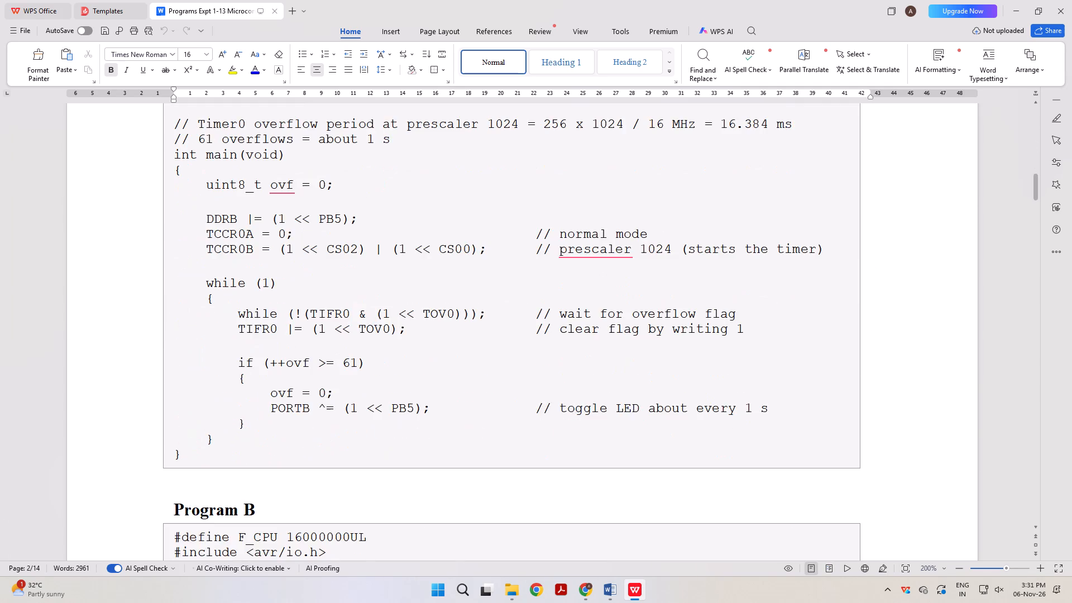
scroll(308, 317, "down", 12)
scroll(308, 317, "up", 8)
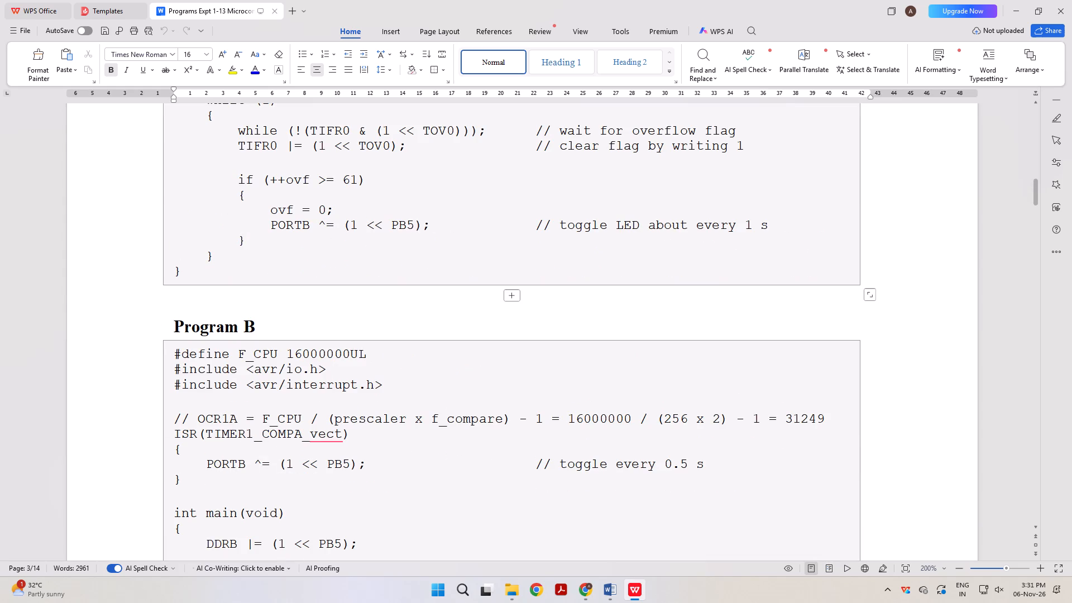
left_click_drag(1035, 194, 1036, 173)
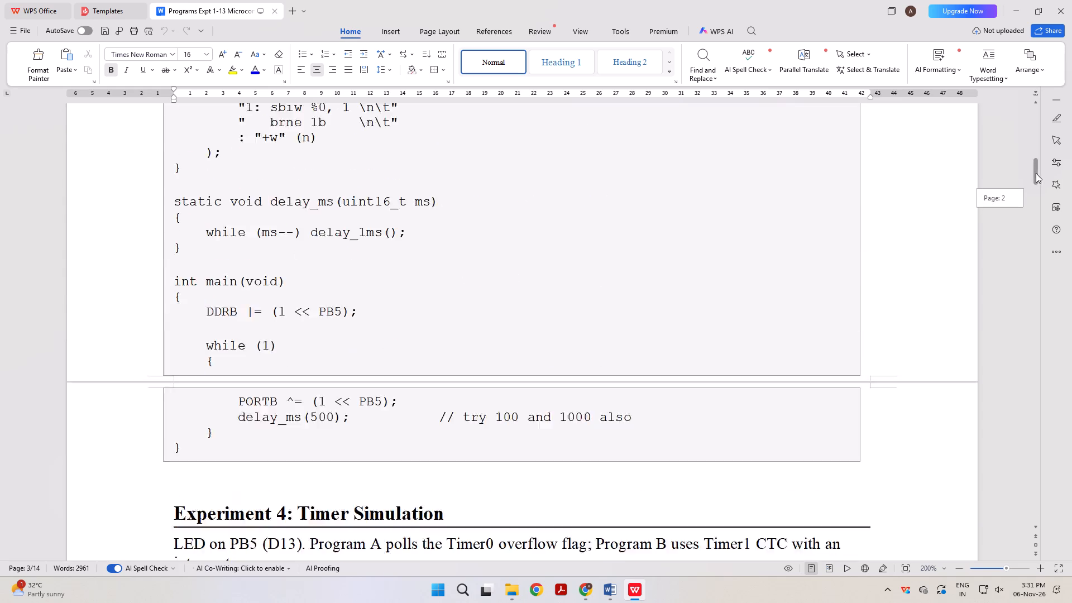
left_click_drag(1036, 173, 1041, 119)
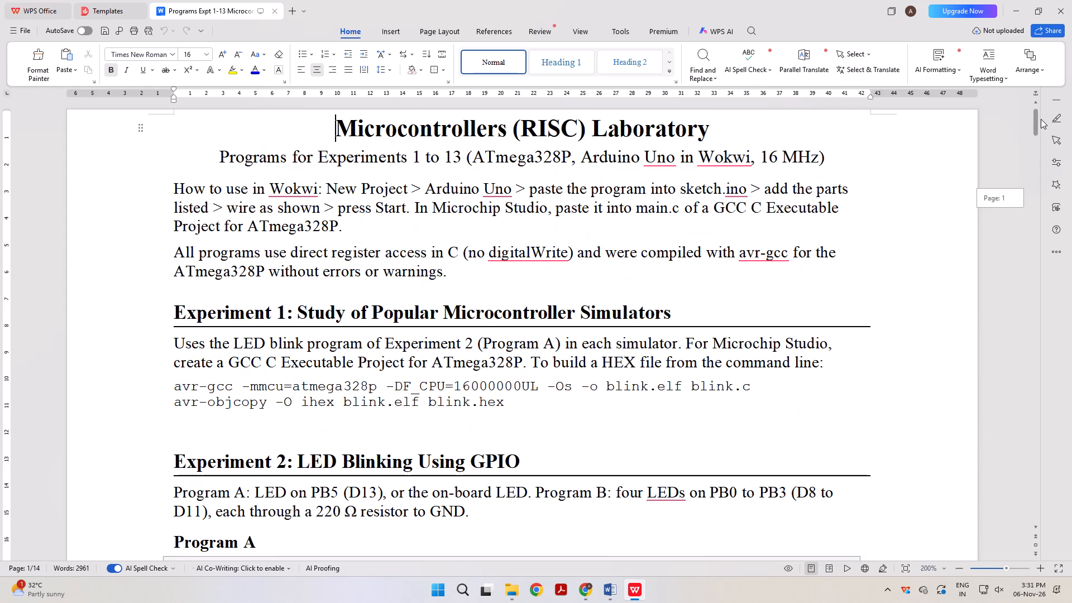
left_click_drag(1041, 119, 1043, 136)
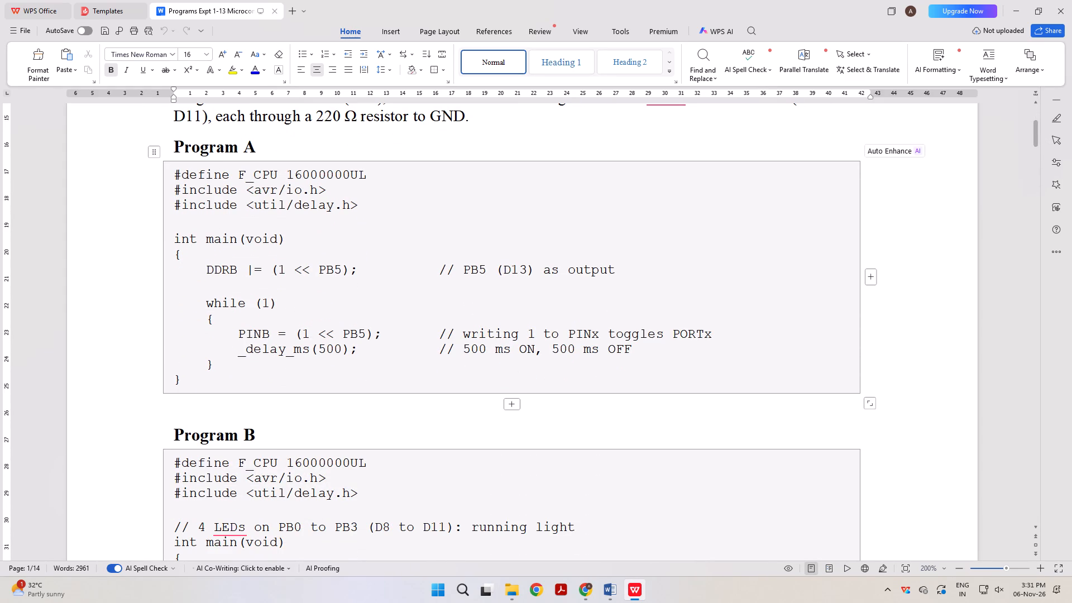
left_click_drag(175, 174, 192, 378)
left_click(296, 365)
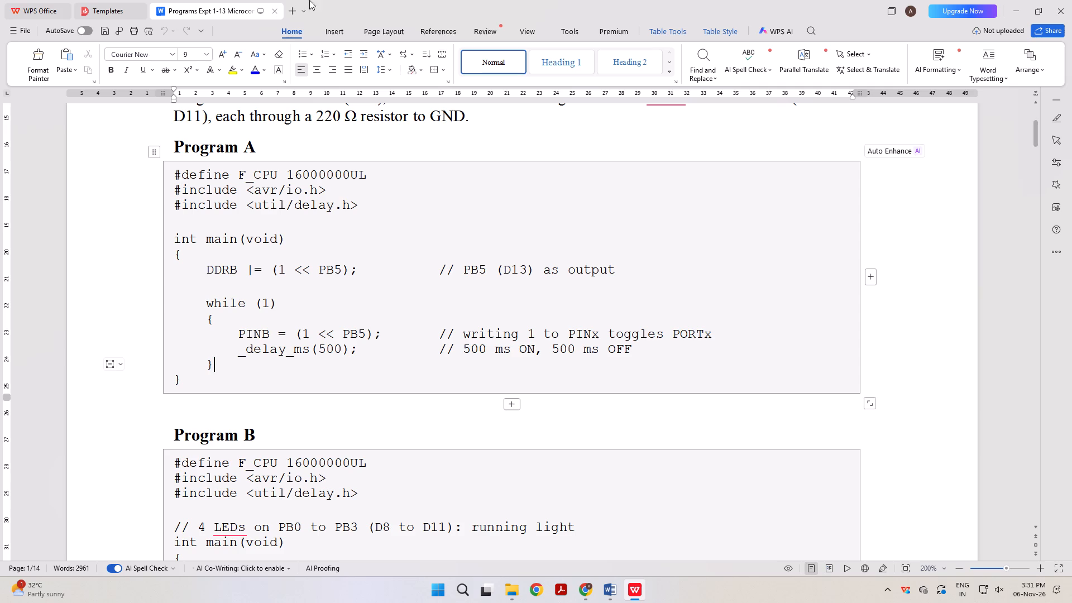
In Word, replace the DC motor interfacing question, SET A Q.3 c, with "Write an Embedded C Progarm to Blink a LED", keeping its [6] mark.
left_click(615, 591)
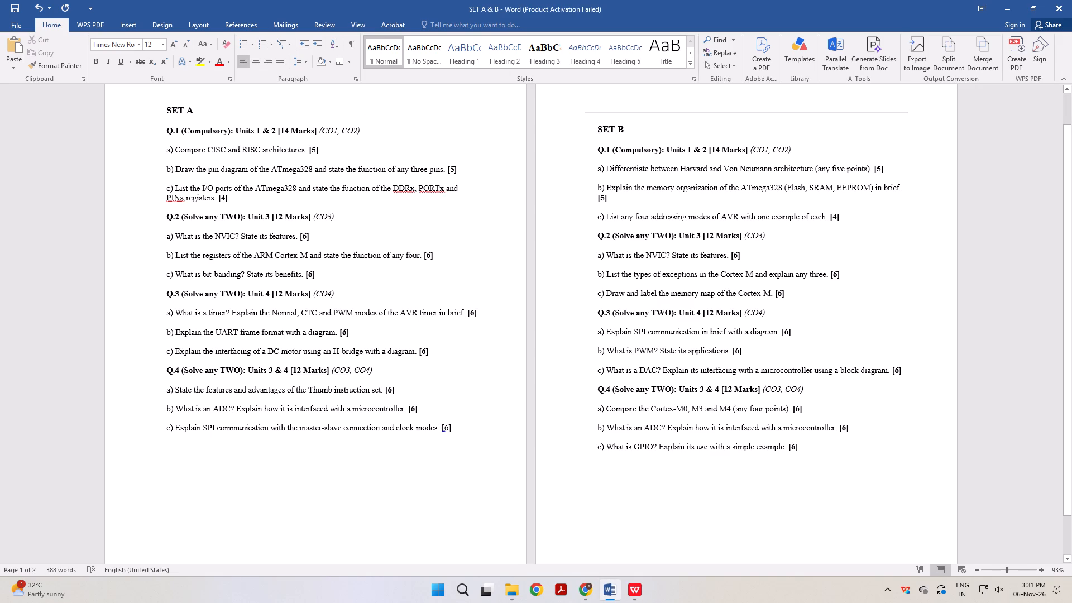
left_click_drag(174, 354, 377, 358)
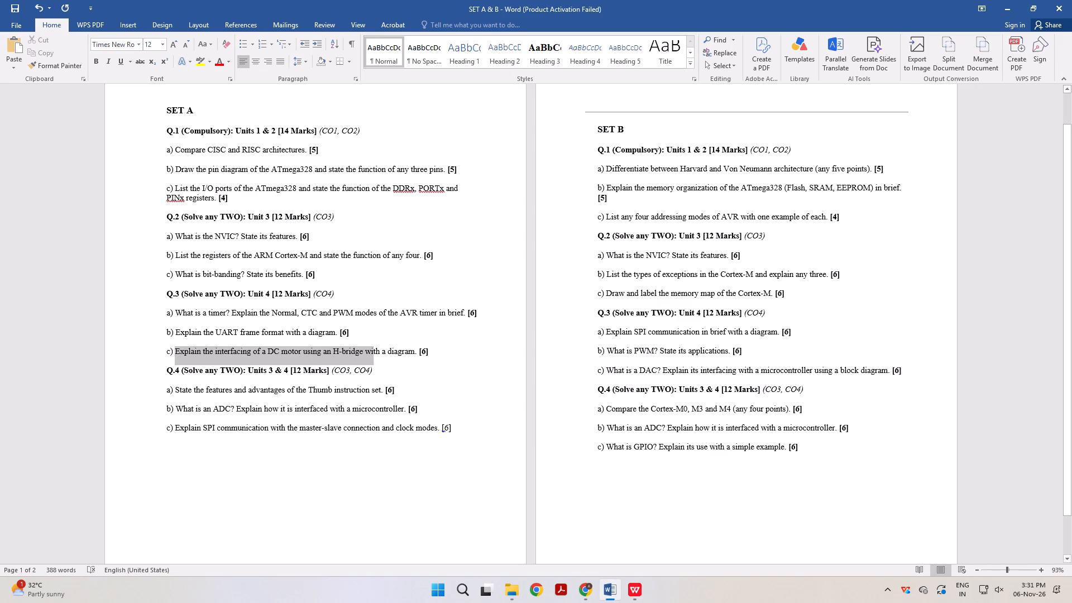
left_click_drag(377, 358, 409, 358)
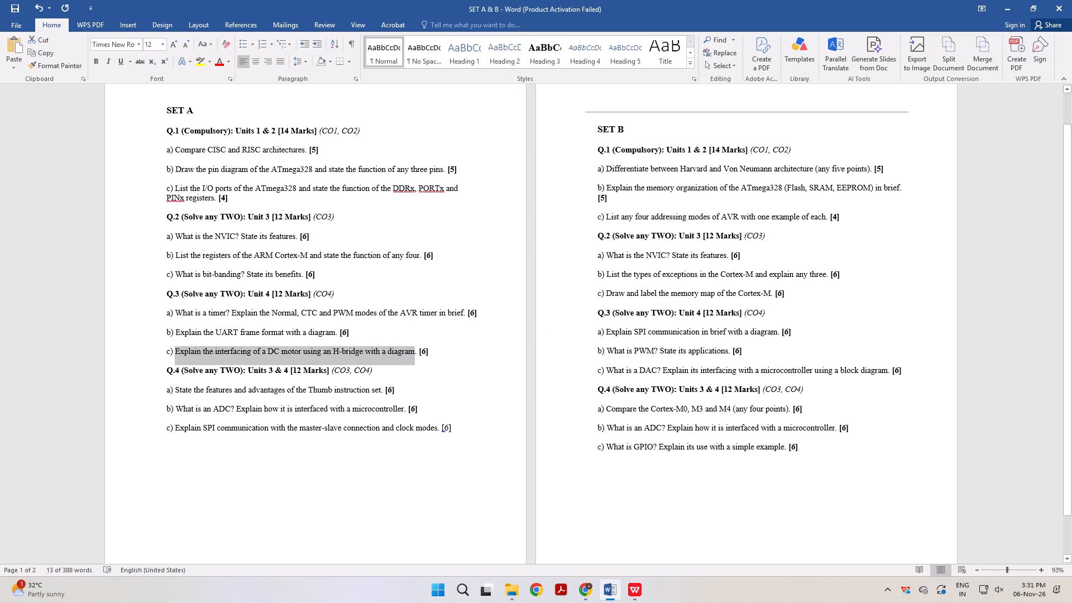
key("shift+w")
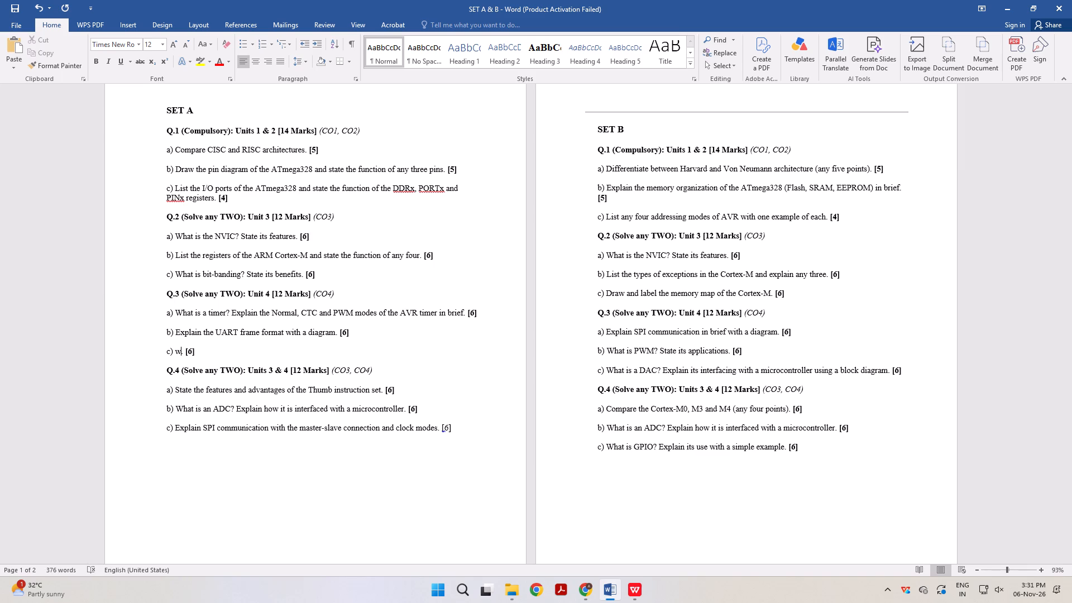
key("BackSpace")
key("w")
type("ri")
type("te")
key("space")
key("a")
type("n")
key("space")
type("Embedded C")
key("space")
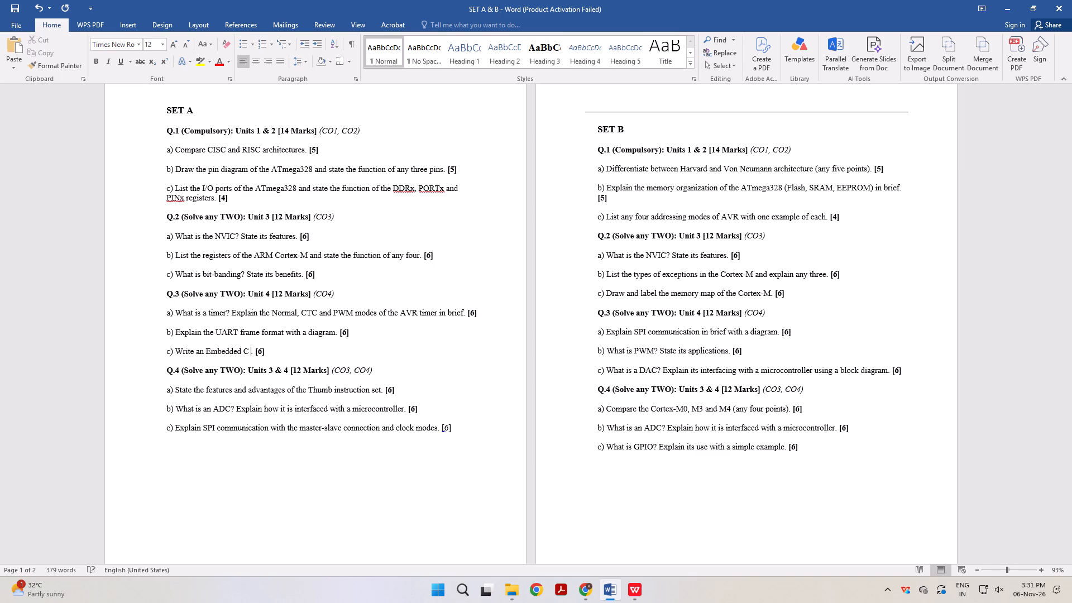
type("Progarm to")
key("space")
type("Blo")
key("BackSpace")
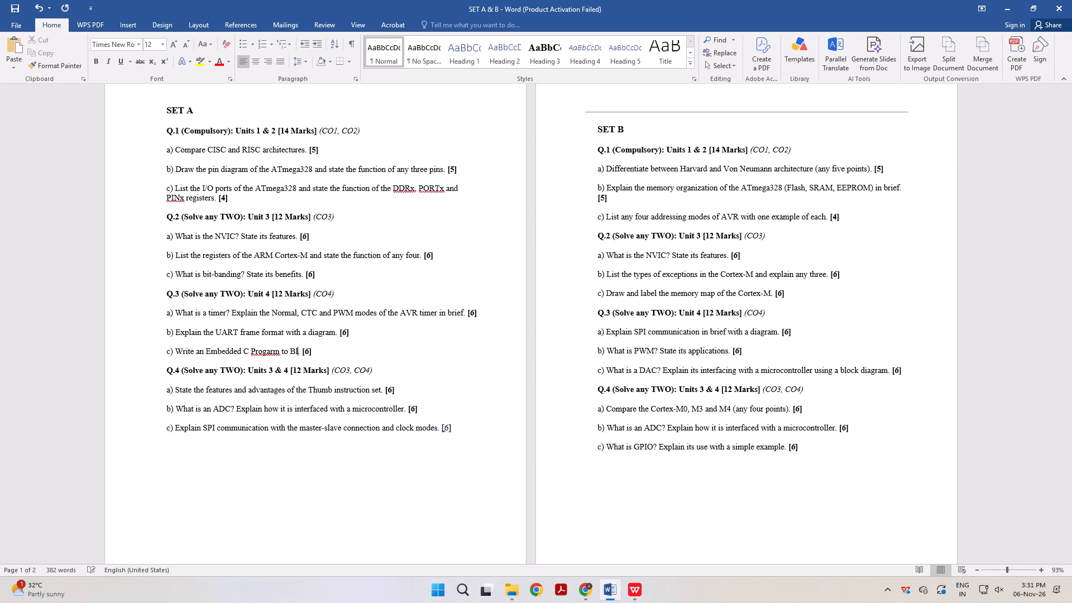
type("ink")
key("space")
type("a")
type("LED")
key("Left")
key("Left")
key("Left")
key("space")
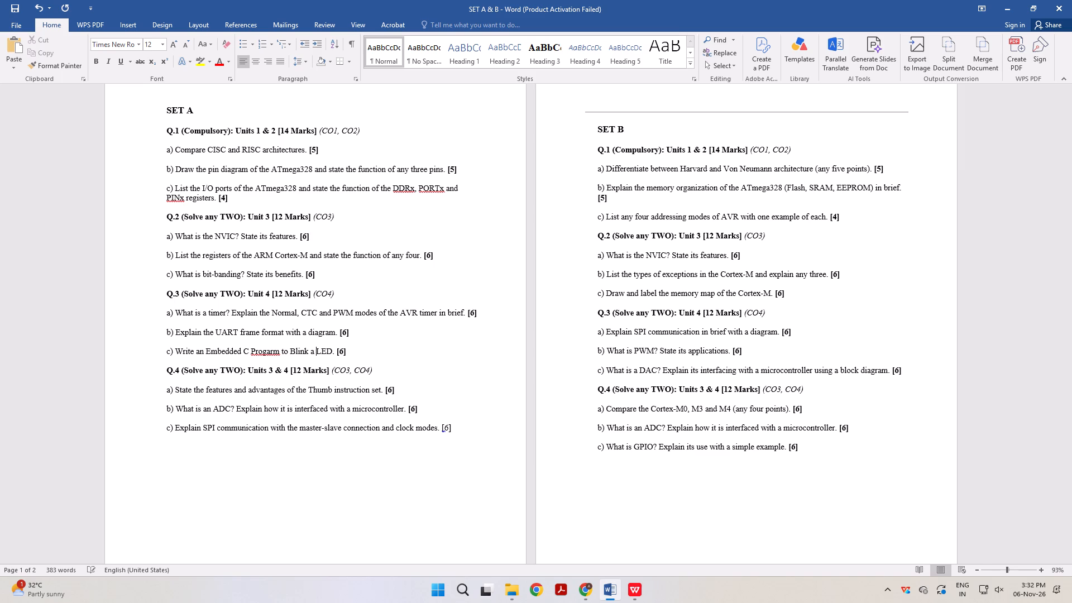
key("Right")
key("Right")
key("Right")
key("space")
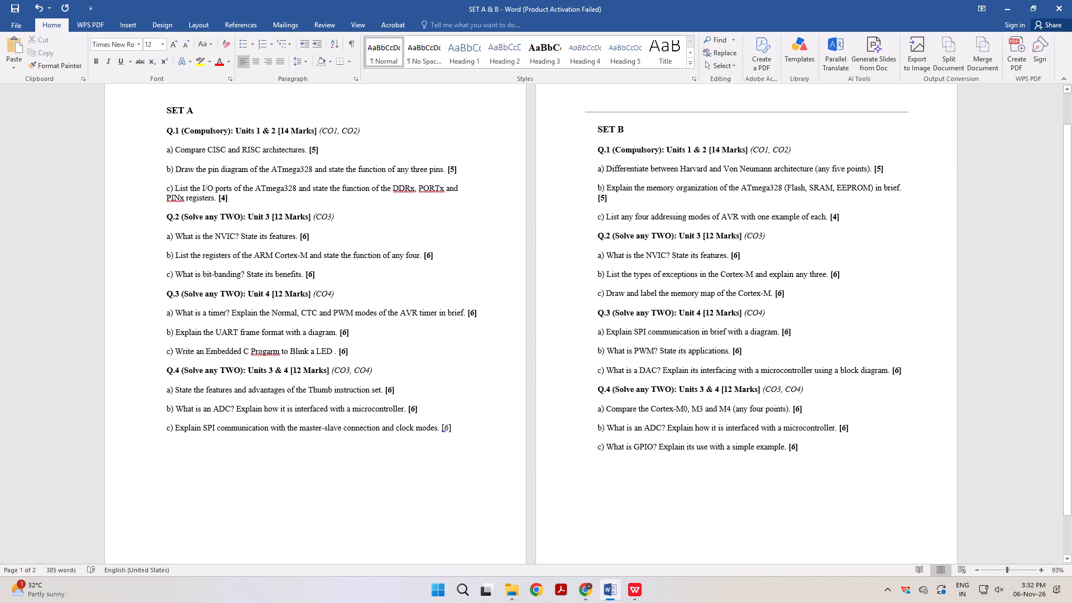
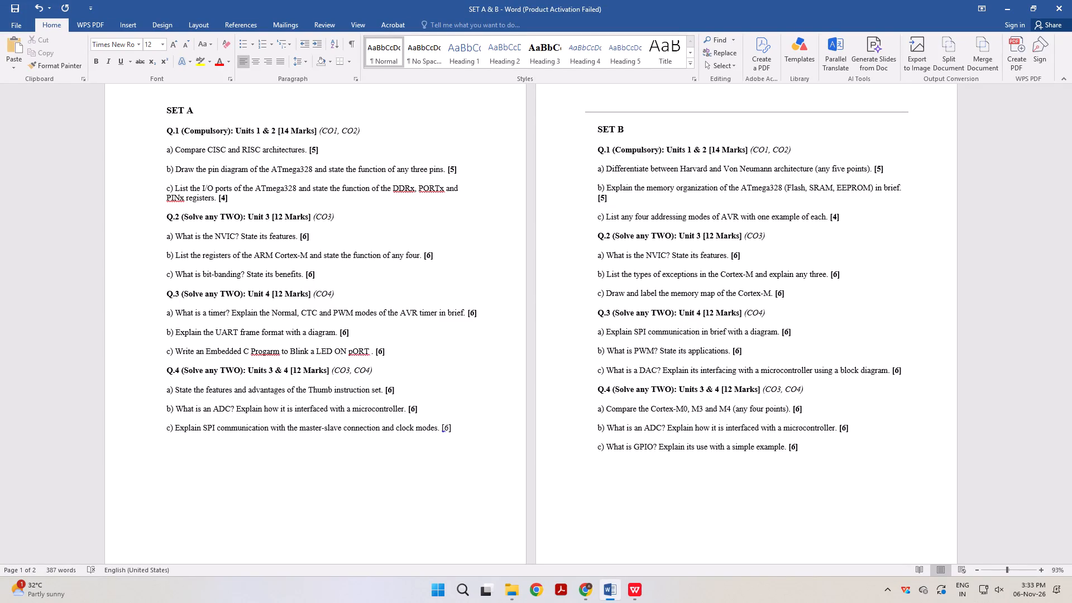
Correct the port wording at the end of SET A Q.3 c so the question ends with "Port B".
key("BackSpace")
key("BackSpace")
key("BackSpace")
key("BackSpace")
key("BackSpace")
key("p")
type("rt")
key("space")
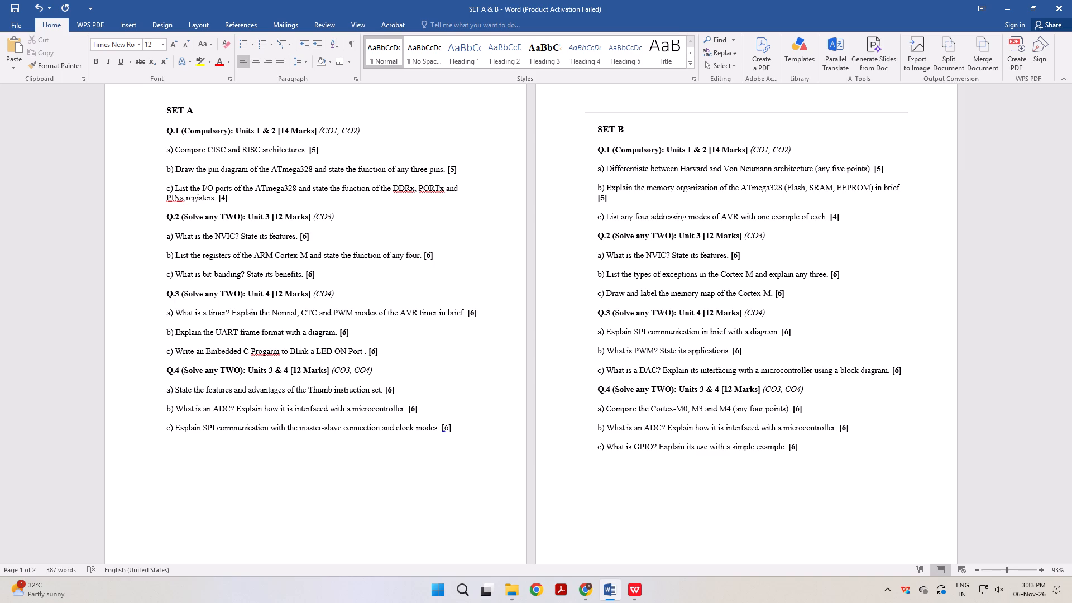
key("shift+b")
Correct the misspelled "Progarm" to "Program" in SET A Q.3 c and save the document.
right_click(270, 356)
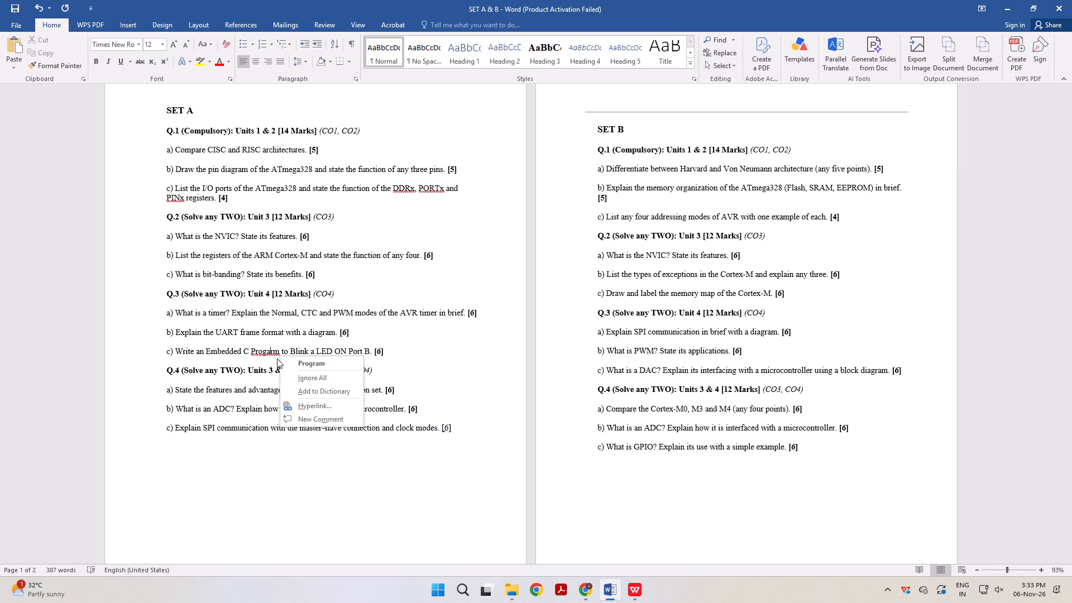
left_click(325, 362)
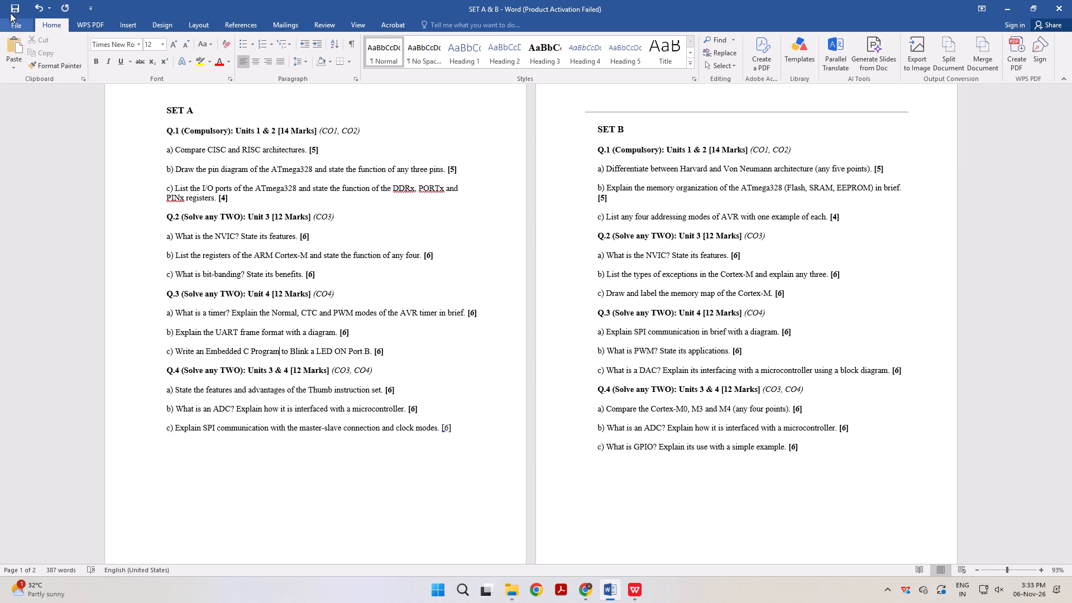
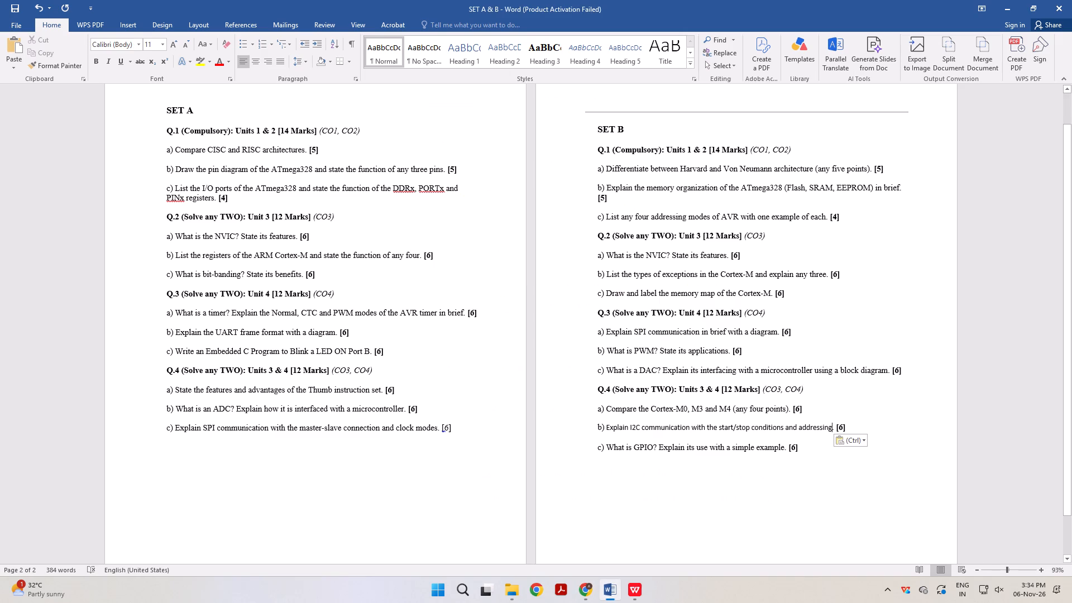
Copy the formatting of SET B Q.4 c onto the I2C communication question text in Q.4 b and save the document.
left_click_drag(615, 449, 656, 448)
left_click(765, 414)
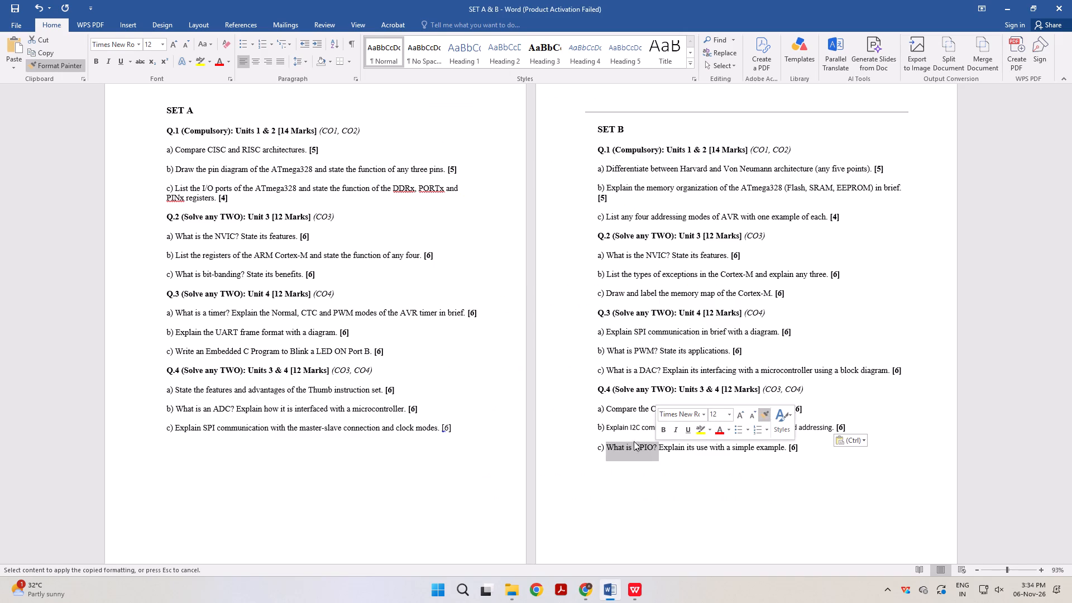
left_click_drag(606, 428, 827, 419)
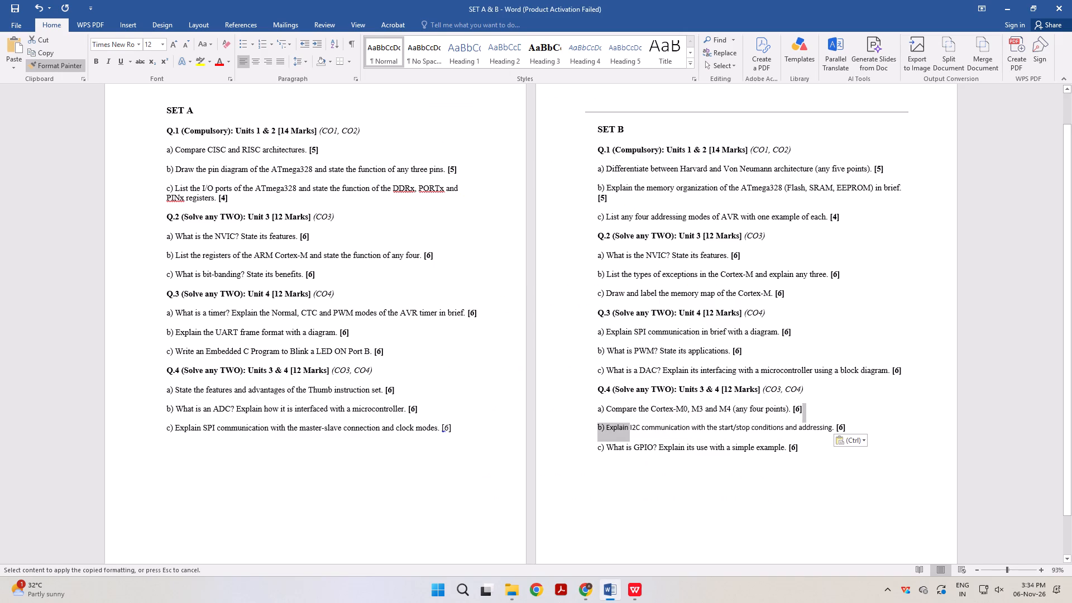
left_click_drag(827, 419, 834, 429)
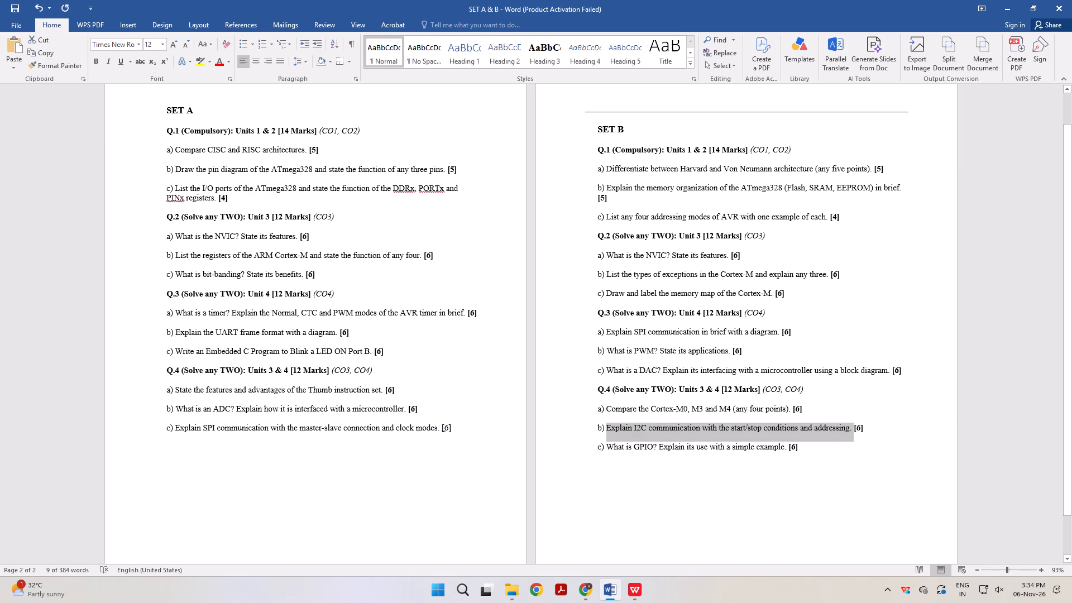
left_click(16, 8)
double_click(16, 8)
Remove "(any five points)" from SET B Q.1 a so the question ends with "architecture.".
left_click(877, 168)
left_click(872, 171)
key("BackSpace")
key("BackSpace")
key("BackSpace")
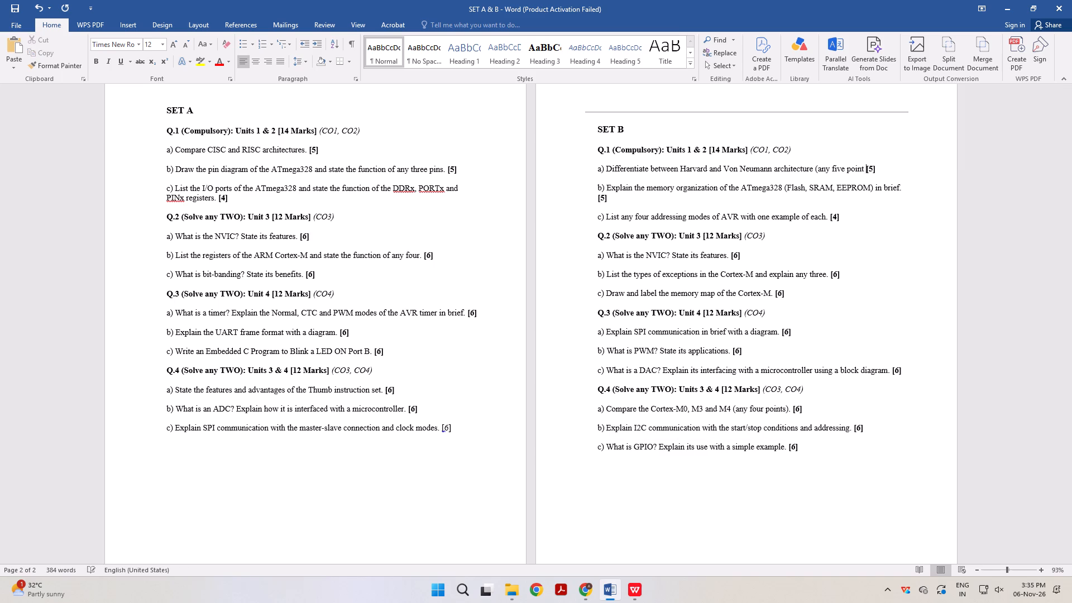
key("BackSpace")
key("BackSpace")
key("BackSpace")
key("BackSpace")
key("BackSpace")
key("BackSpace")
key("BackSpace")
key("BackSpace")
key("BackSpace")
key("BackSpace")
key("BackSpace")
key("BackSpace")
key("BackSpace")
key("BackSpace")
key("BackSpace")
key("BackSpace")
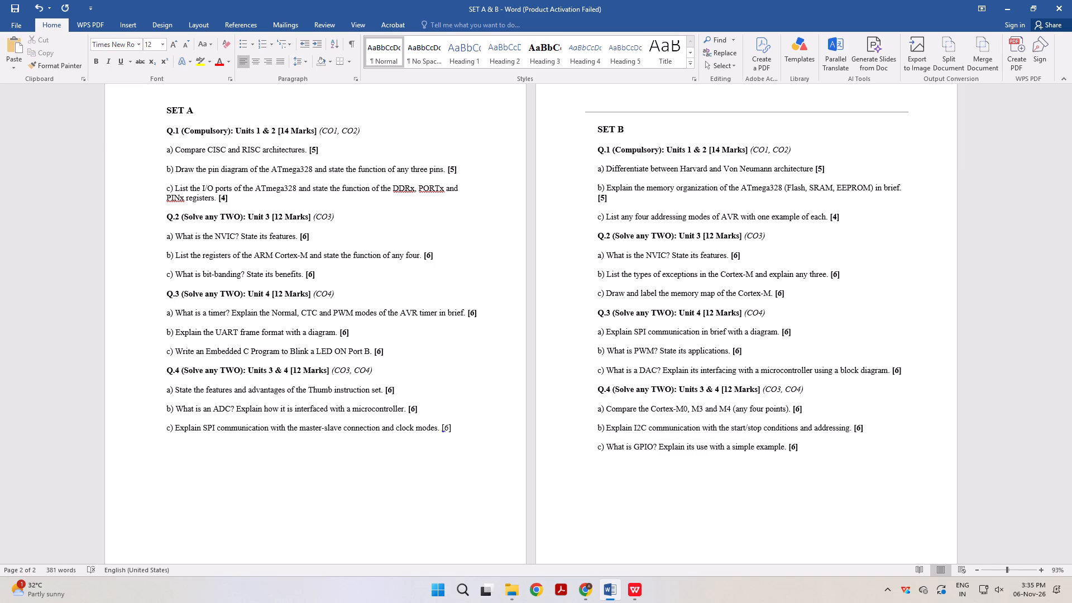
key("period")
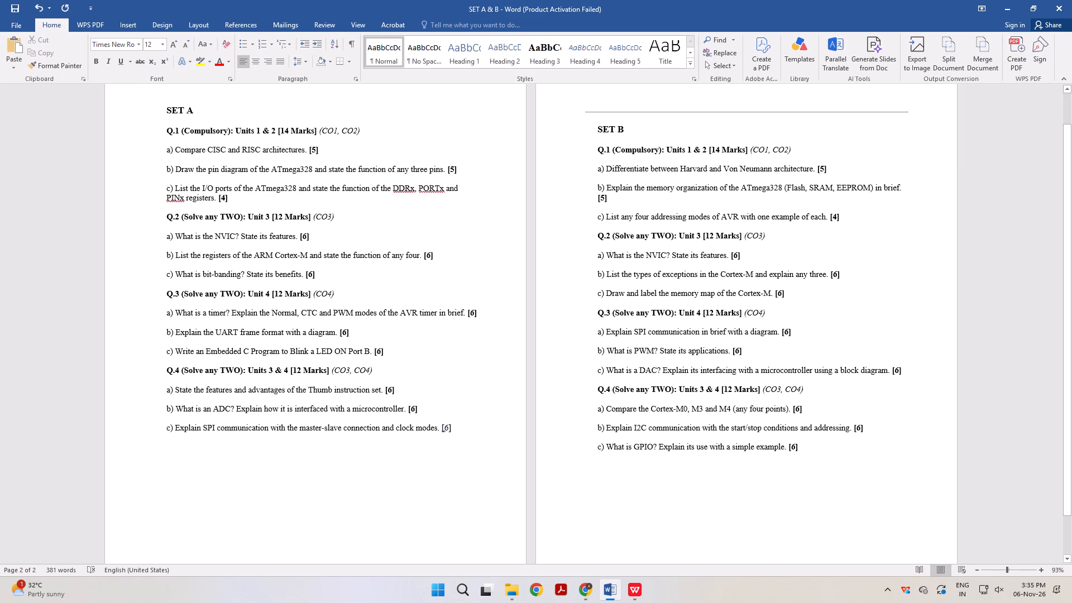
Open the MSE QuestionBank DOCX document from the MC folder in File Explorer.
left_click(509, 592)
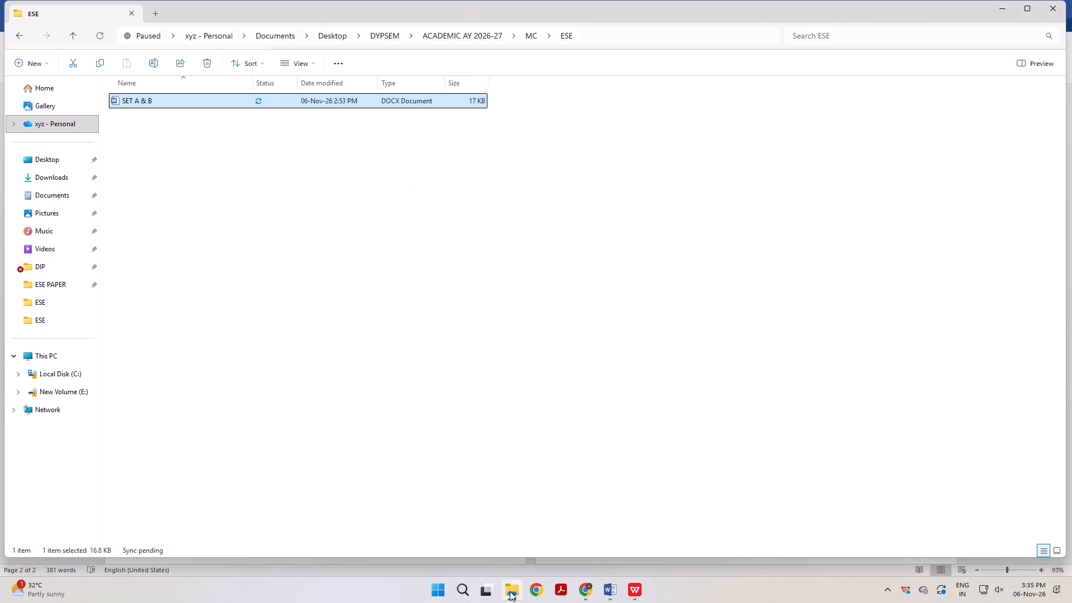
left_click(195, 251)
left_click(22, 34)
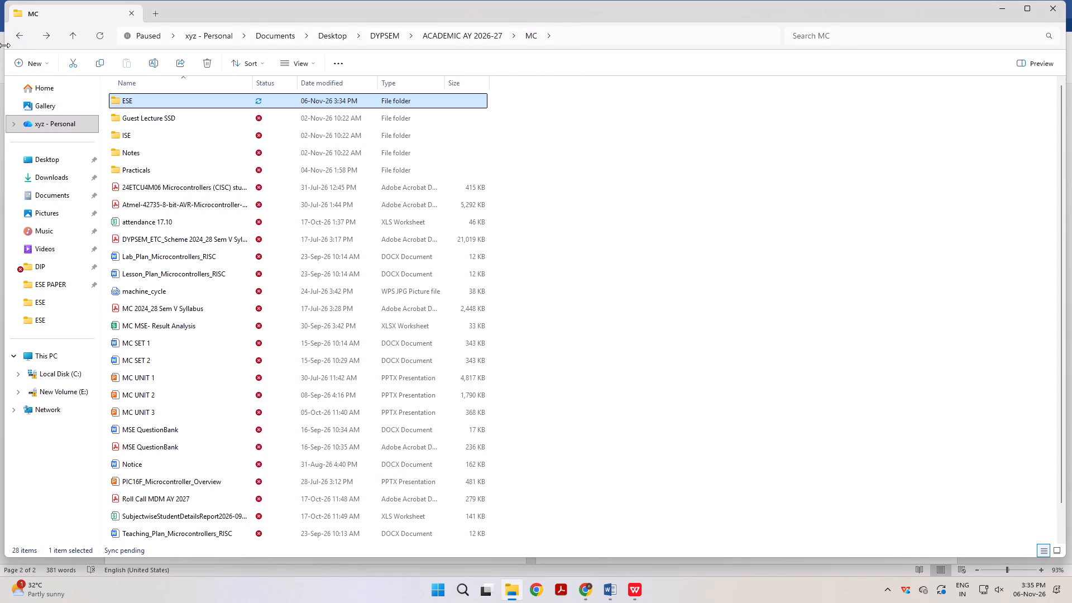
left_click(797, 340)
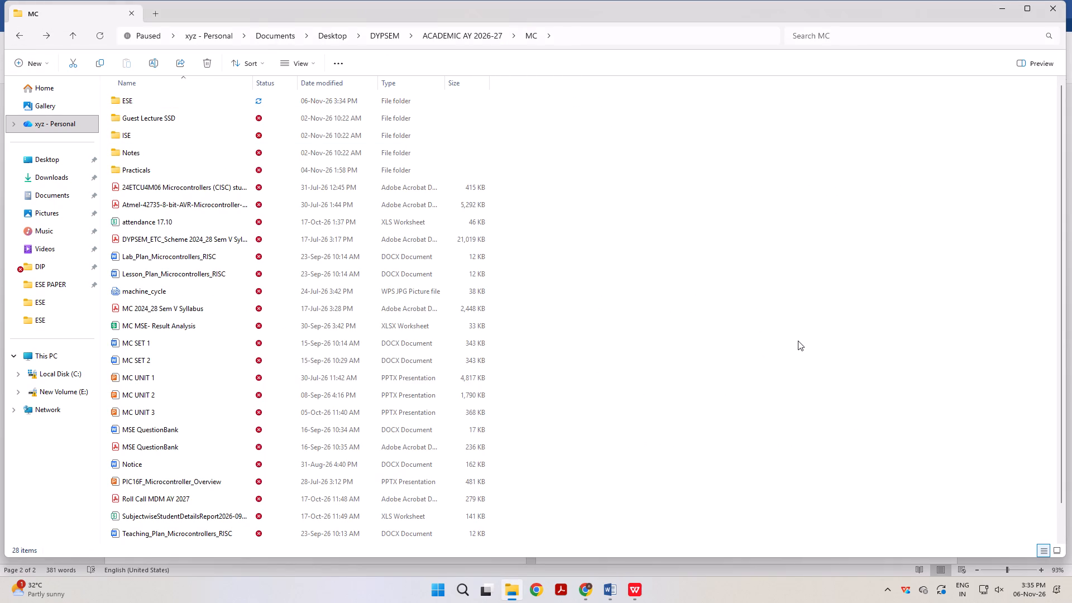
left_click(792, 340)
type("mmmmmmmmmm")
double_click(169, 430)
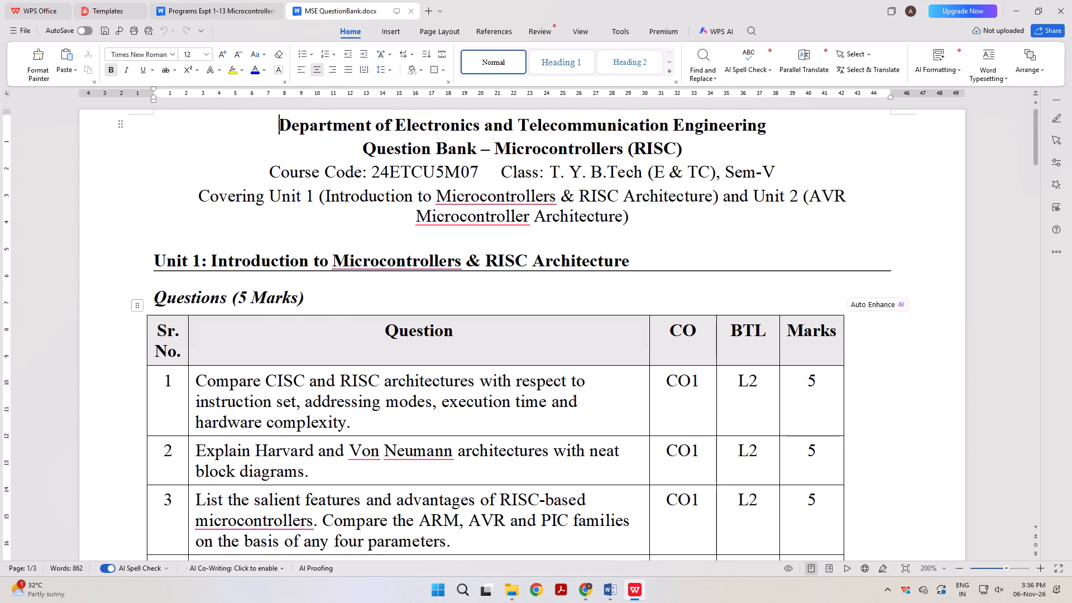
Read through the Unit 1 and Unit 2 questions in the question bank for a possible replacement question.
scroll(487, 426, "down", 2)
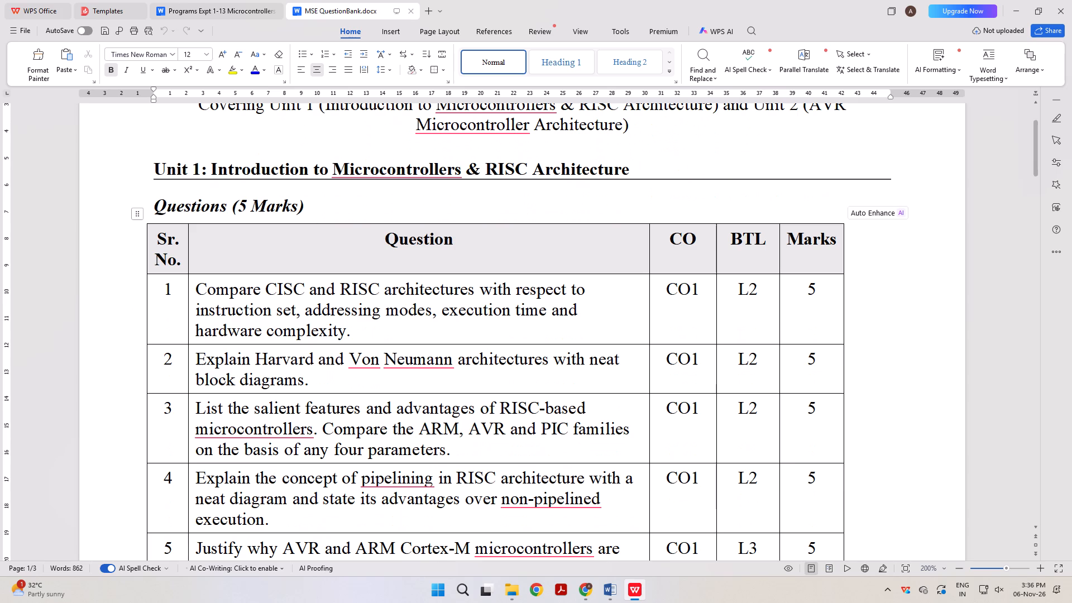
scroll(487, 426, "down", 2)
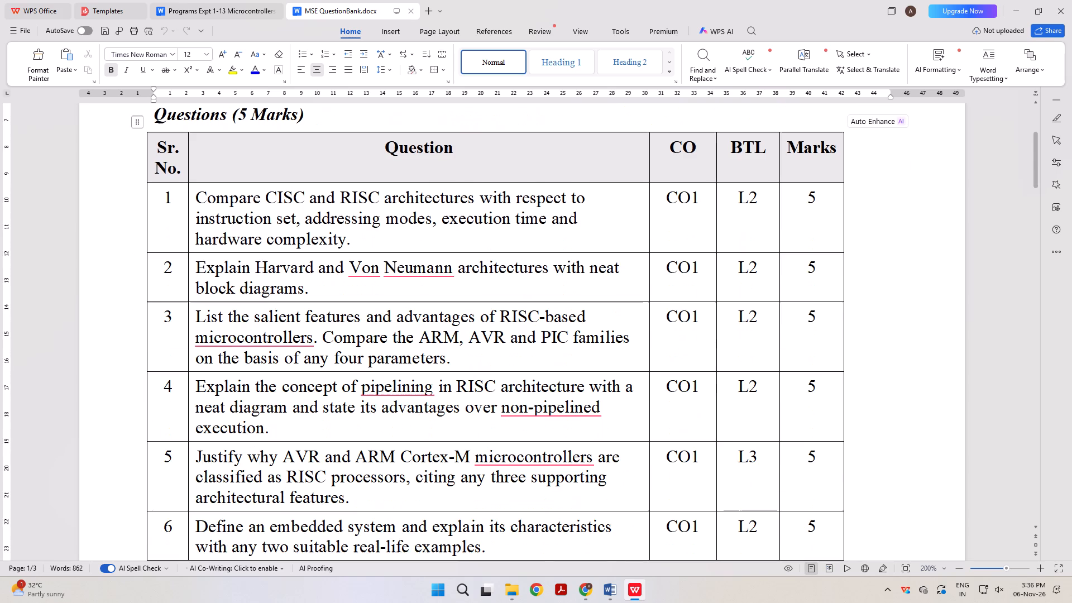
scroll(487, 426, "down", 1)
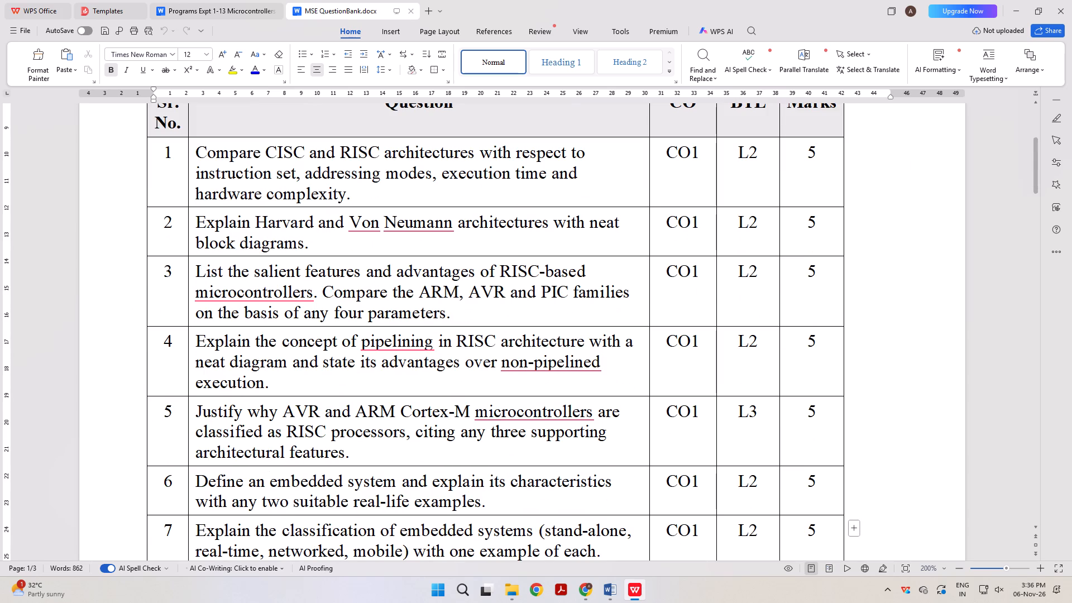
left_click_drag(198, 339, 221, 356)
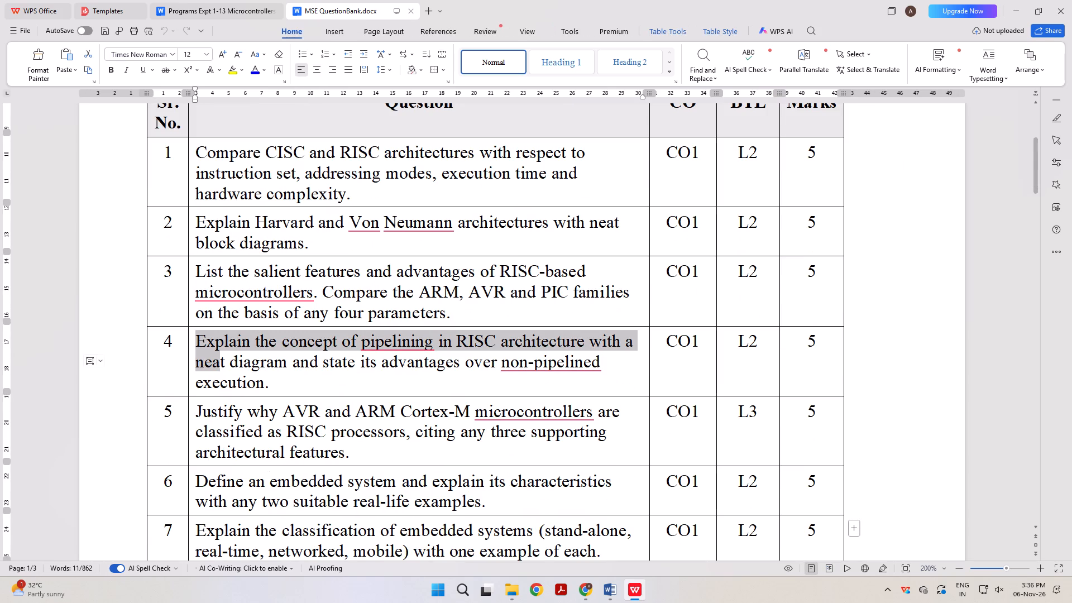
left_click_drag(221, 356, 271, 376)
left_click(509, 379)
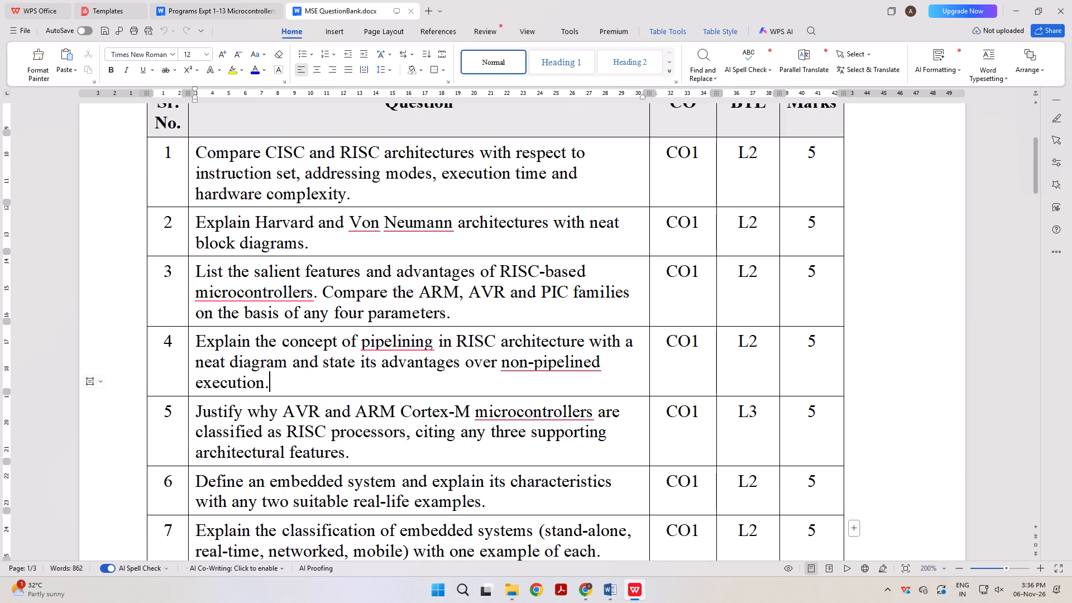
scroll(482, 440, "down", 5)
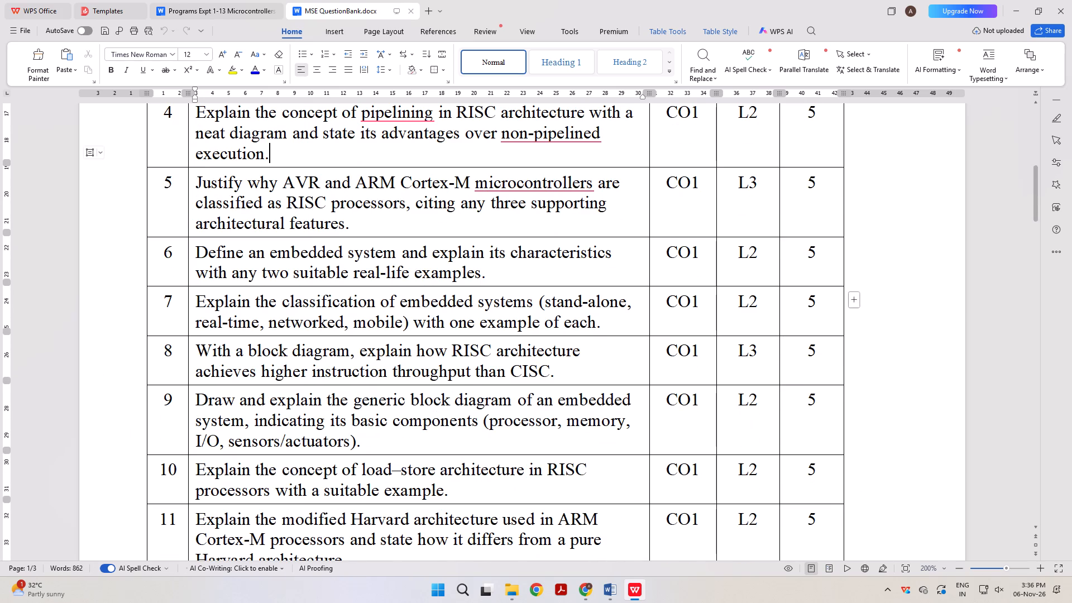
scroll(485, 432, "down", 3)
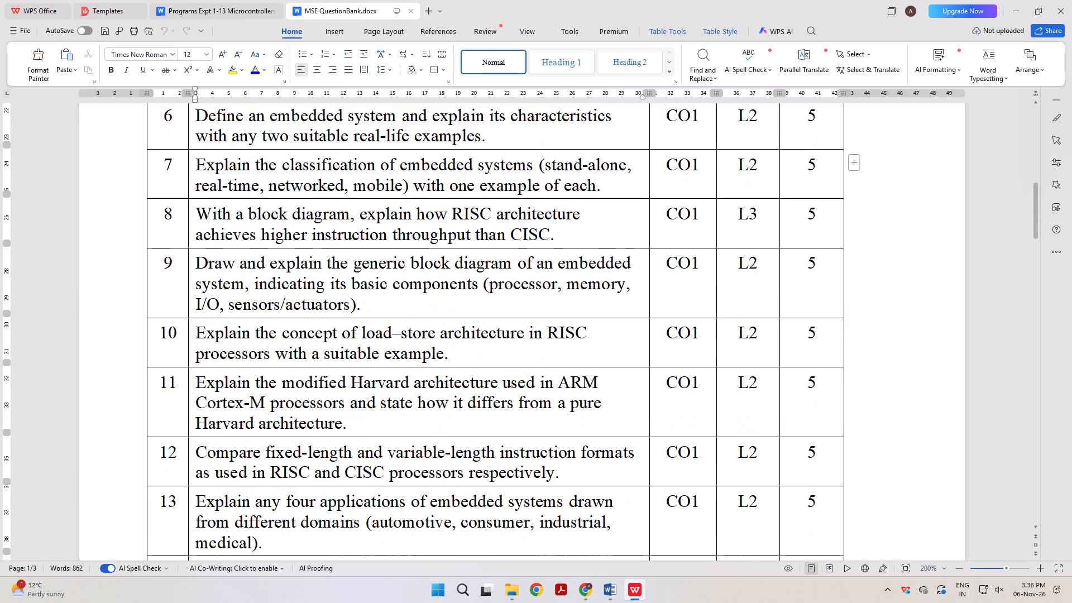
scroll(485, 432, "down", 2)
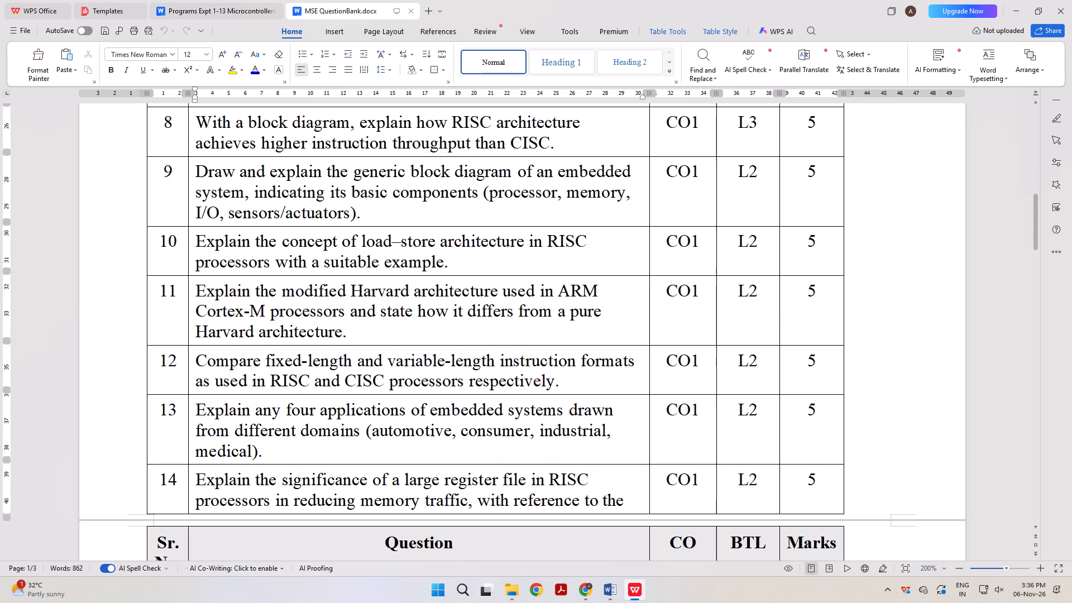
scroll(485, 432, "down", 2)
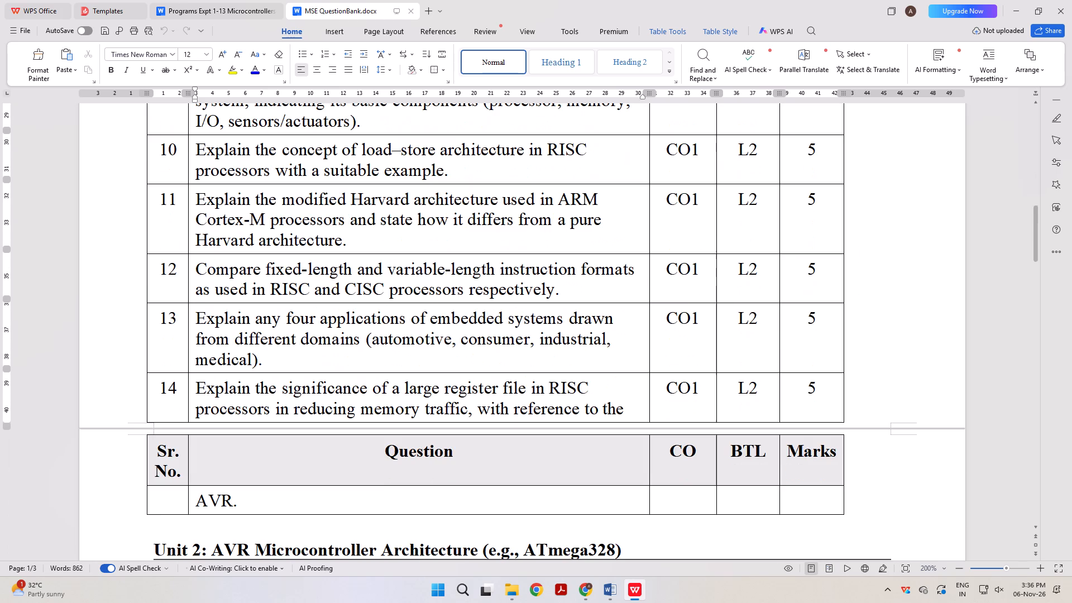
scroll(485, 432, "down", 5)
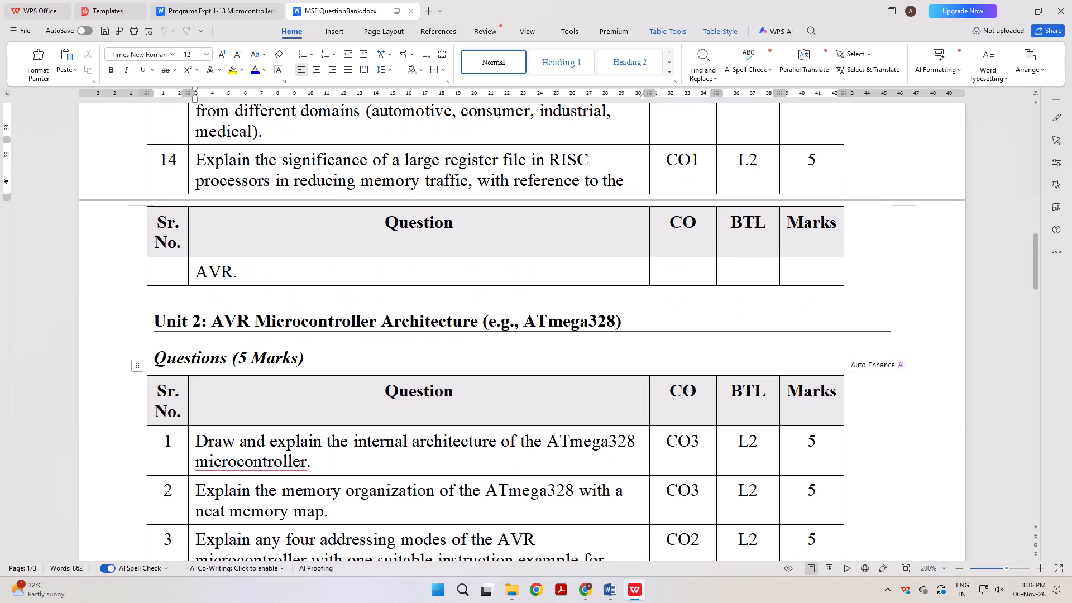
scroll(486, 510, "down", 4)
scroll(500, 409, "down", 2)
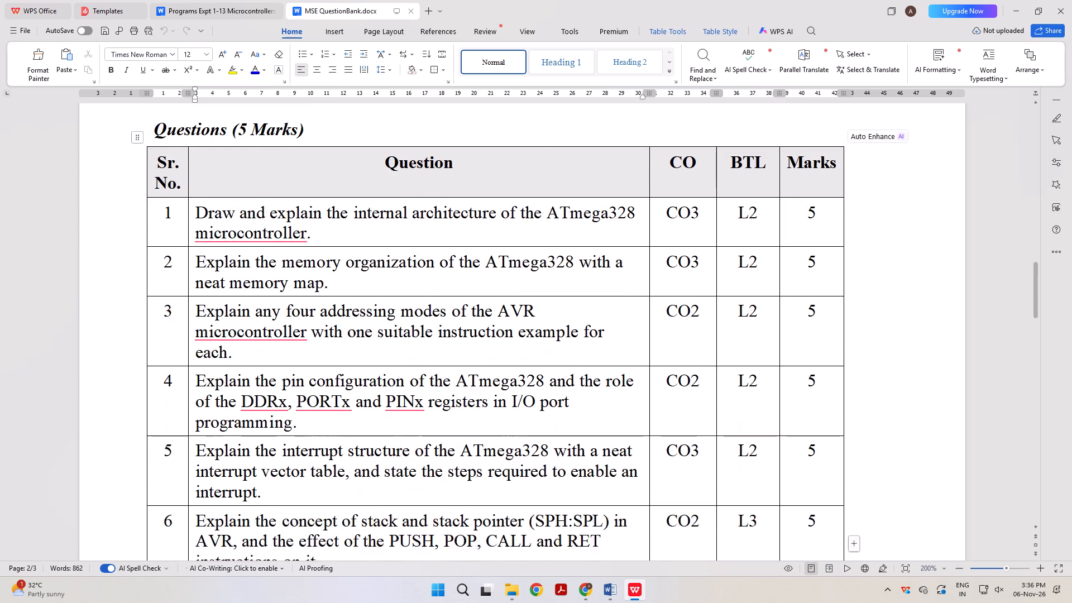
scroll(499, 404, "down", 1)
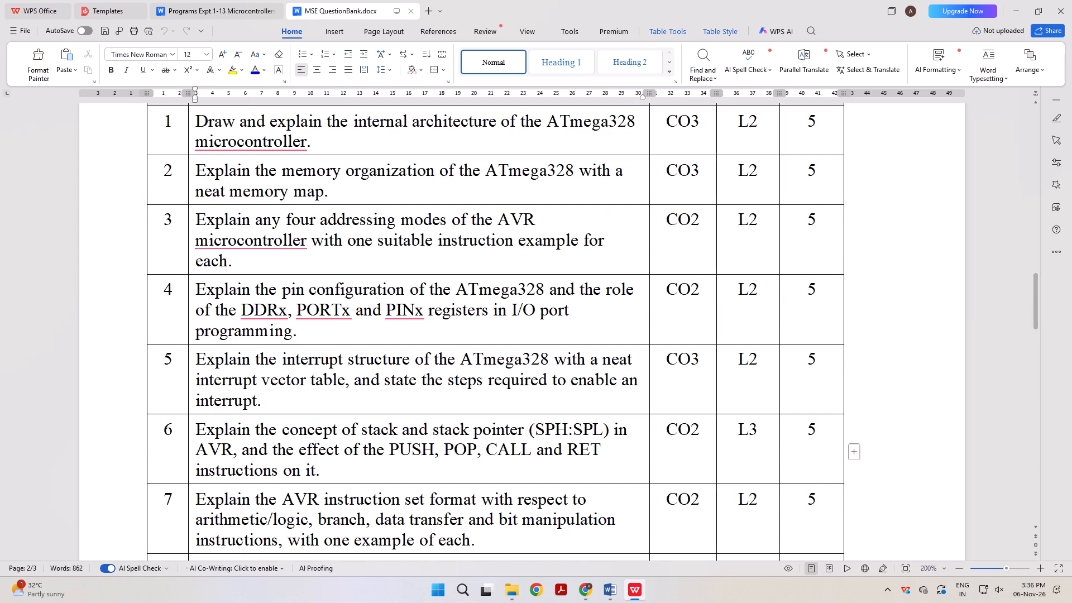
Replace the addressing modes question in SET B Q.1 c in Word with Unit 2 question 6 on the stack and stack pointer, copied from the question bank.
left_click_drag(202, 429, 329, 453)
left_click(357, 458)
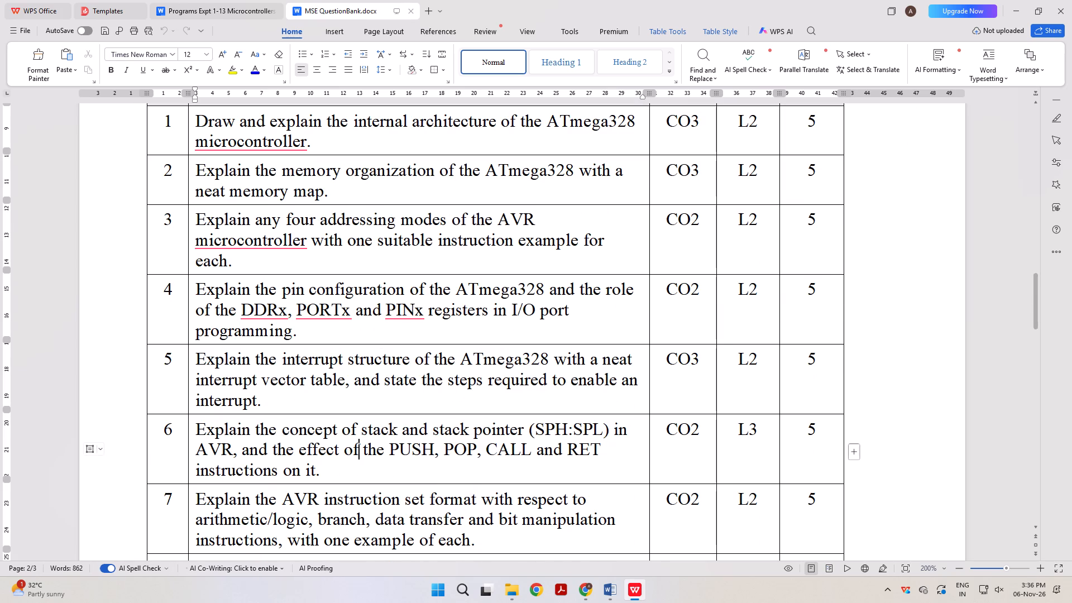
left_click_drag(197, 430, 327, 473)
key("ctrl+c")
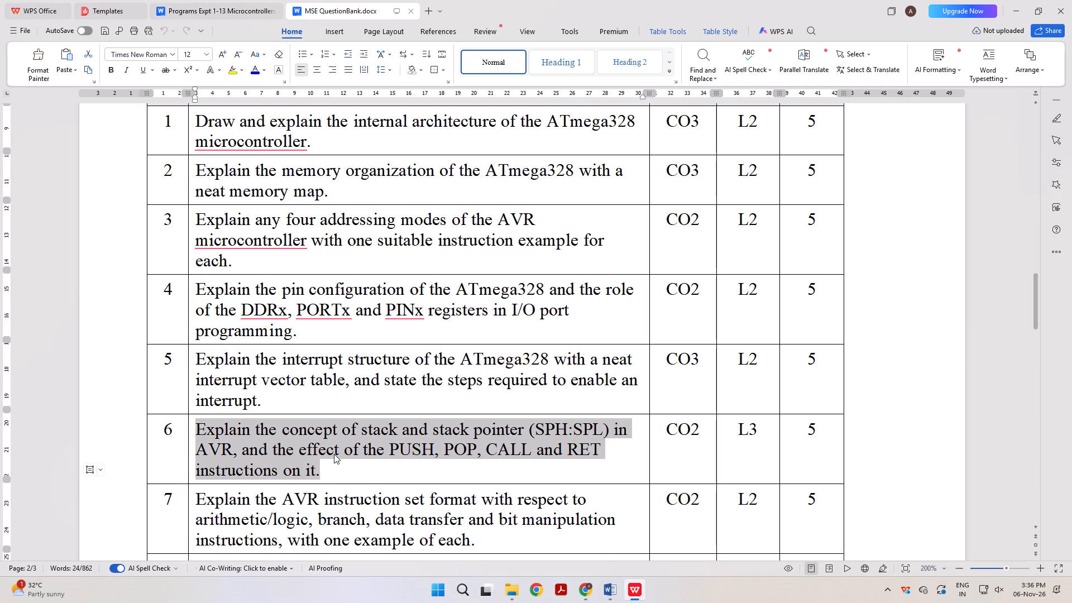
left_click(612, 591)
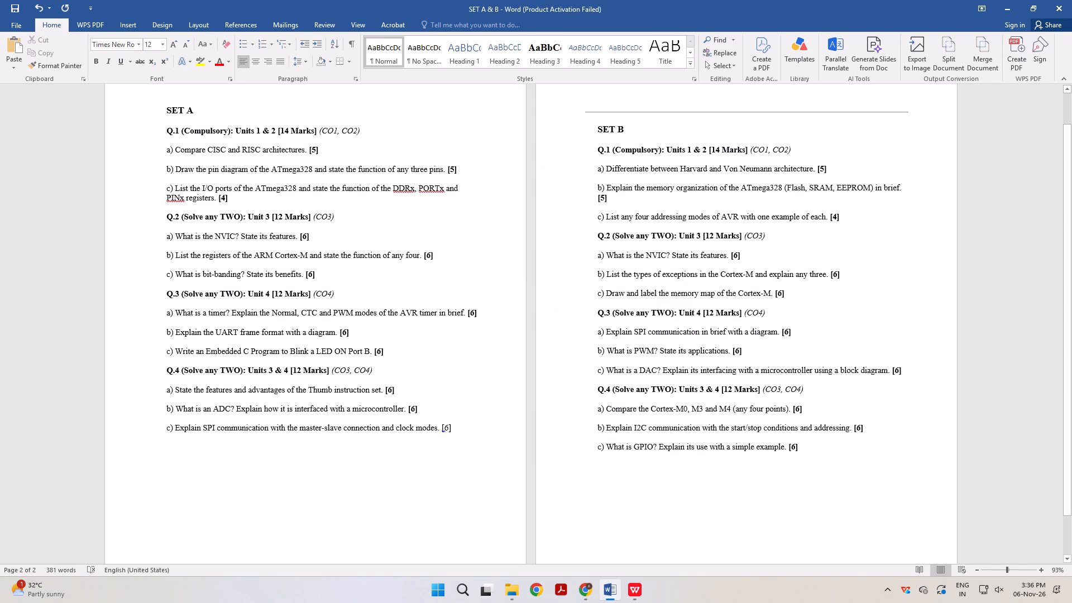
left_click_drag(606, 216, 820, 216)
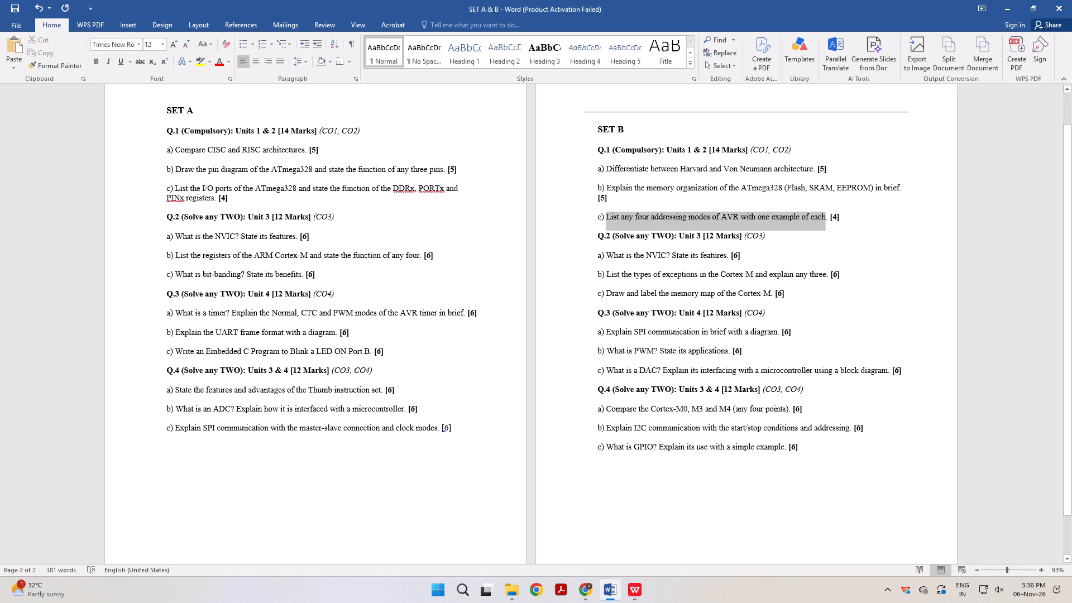
left_click_drag(820, 216, 821, 215)
key("ctrl+v")
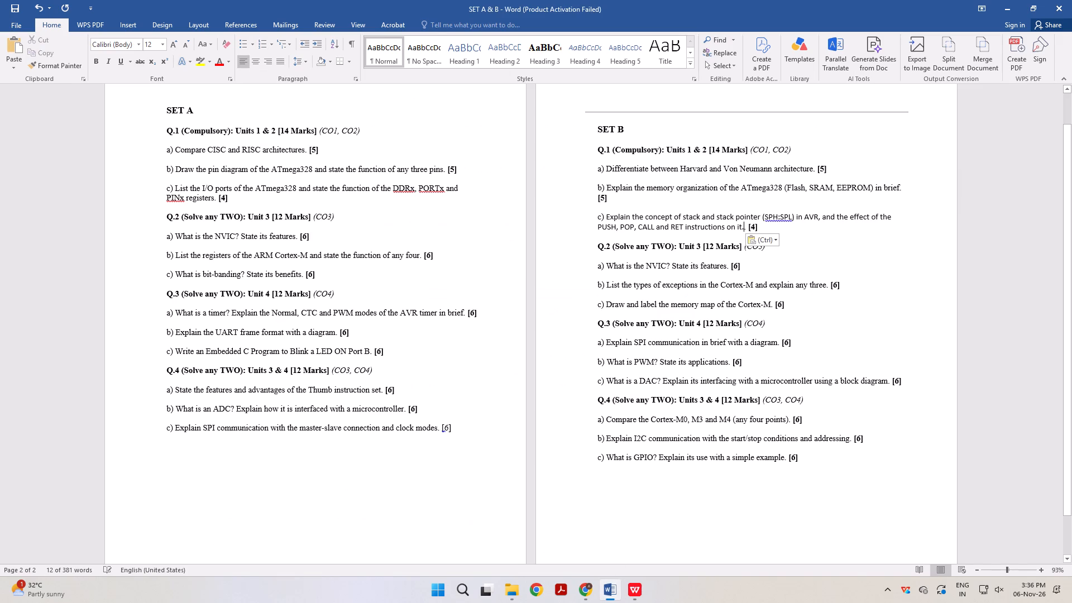
Copy the formatting of SET B Q.1 b onto the stack pointer question text in Q.1 c.
left_click_drag(706, 185, 751, 192)
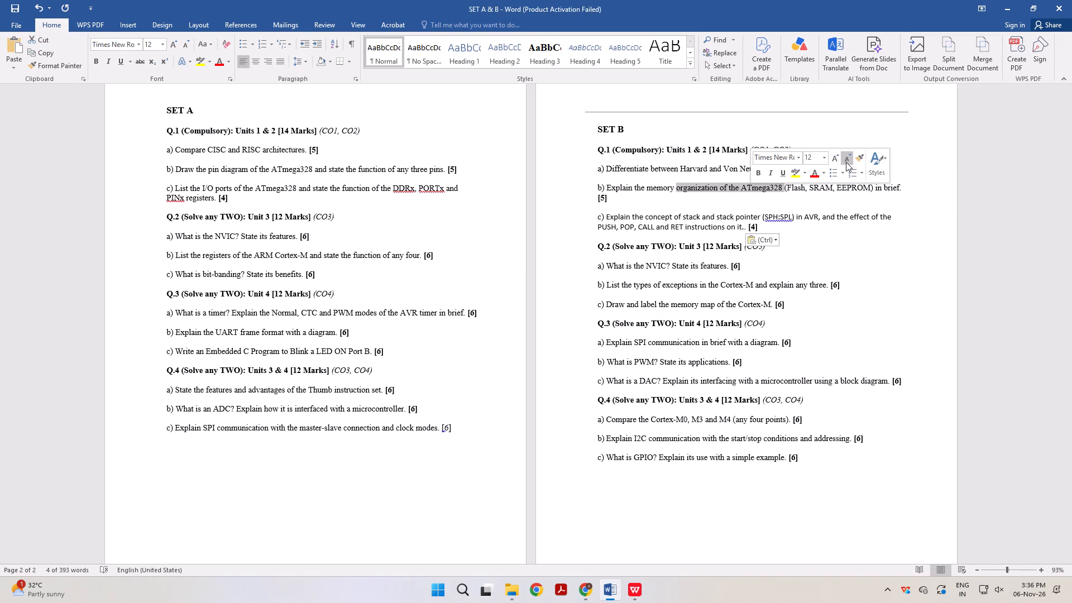
left_click(858, 155)
left_click_drag(606, 219, 730, 226)
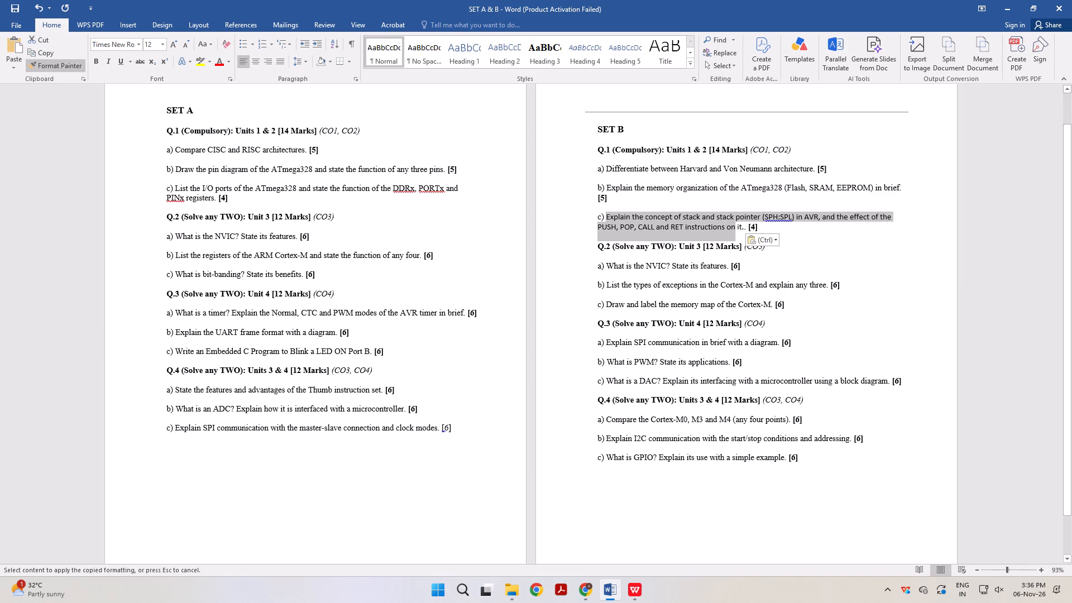
left_click_drag(730, 226, 746, 226)
left_click(771, 243)
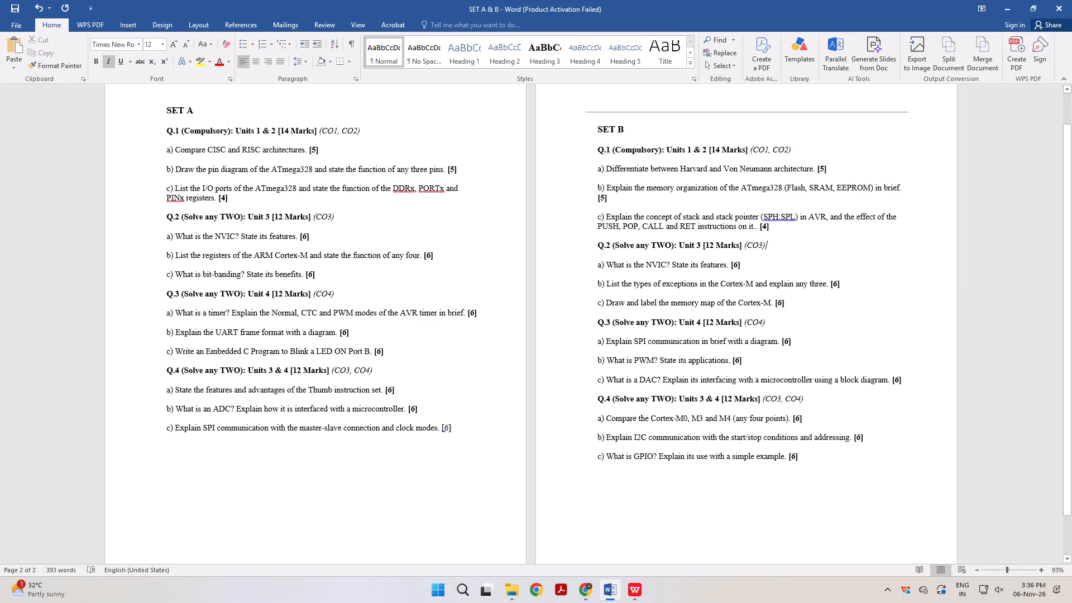
Delete the extra full stop at the end of SET B Q.1 c and save the document.
left_click(752, 231)
key("BackSpace")
left_click(12, 12)
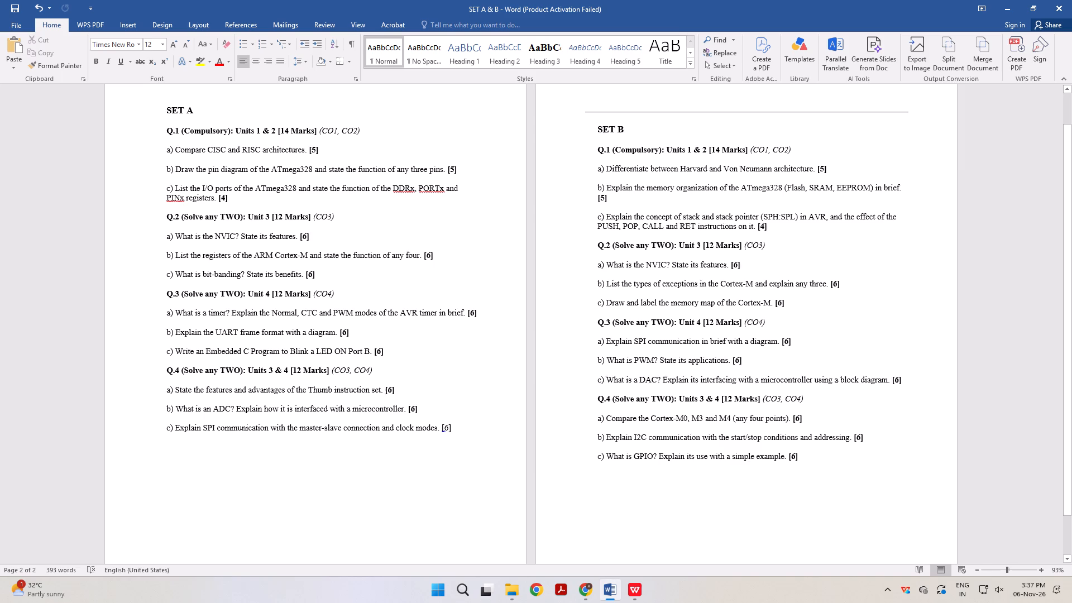
Replace the comma and "and the effect of the" after AVR in SET B Q.1 c with "w.r.t.".
left_click_drag(831, 219, 897, 221)
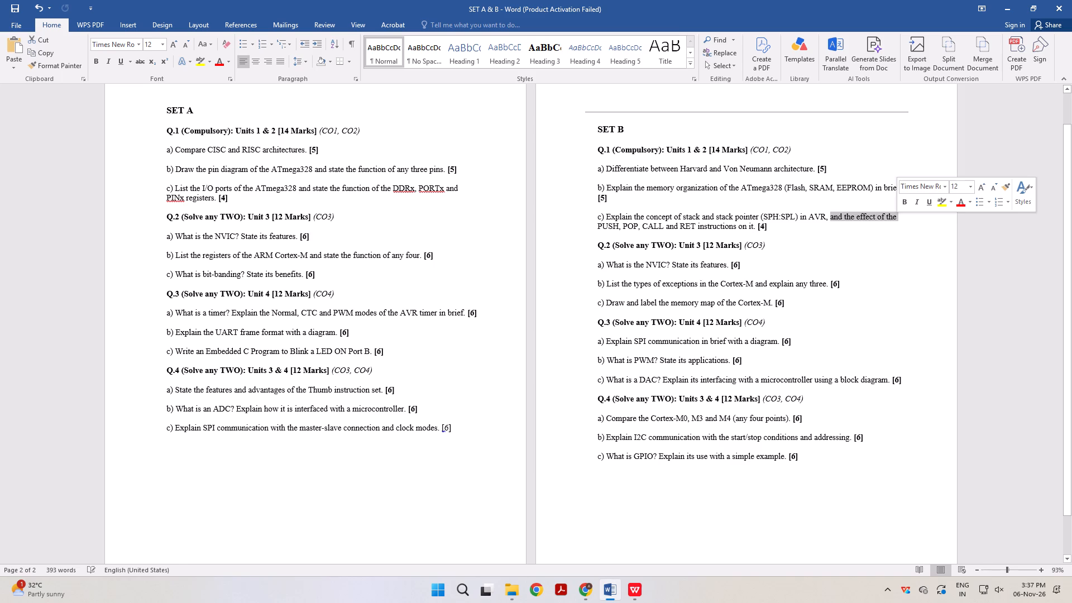
key("BackSpace")
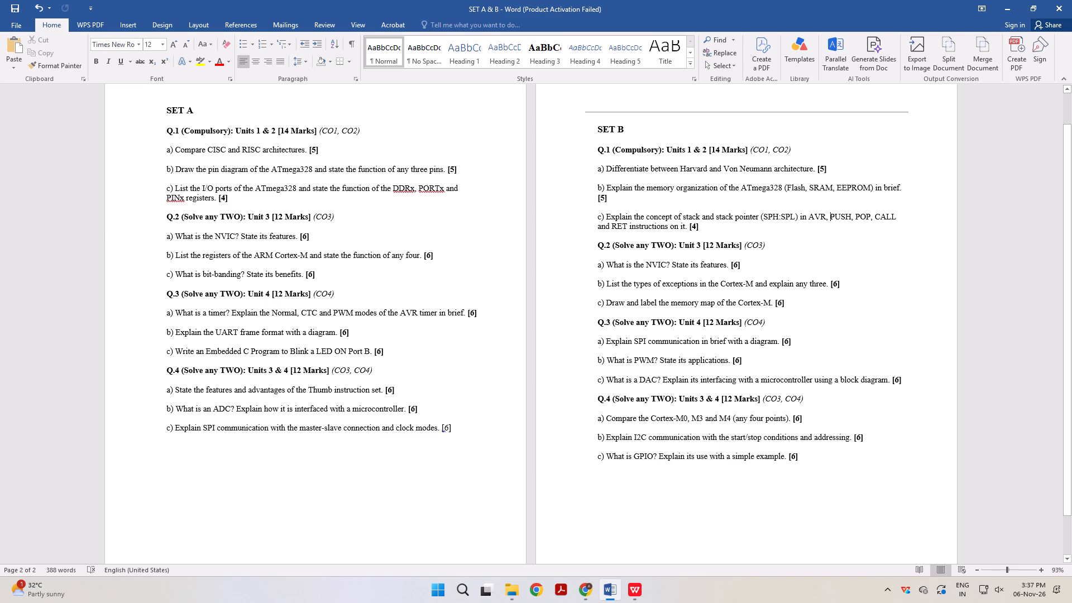
key("BackSpace")
key("BackSpace")
key("space")
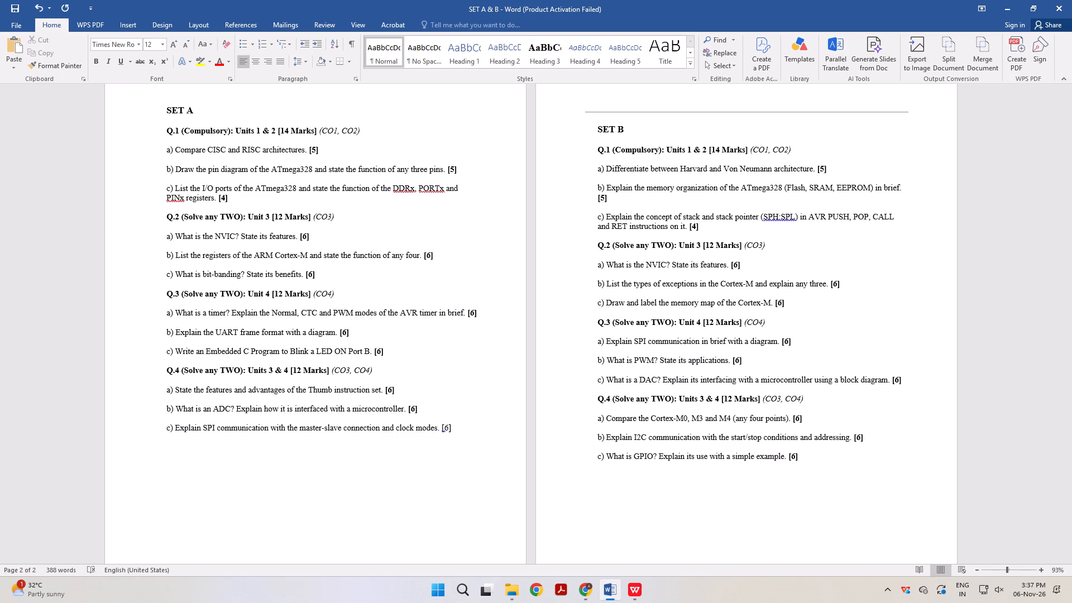
type("w.r.")
type("t.")
key("space")
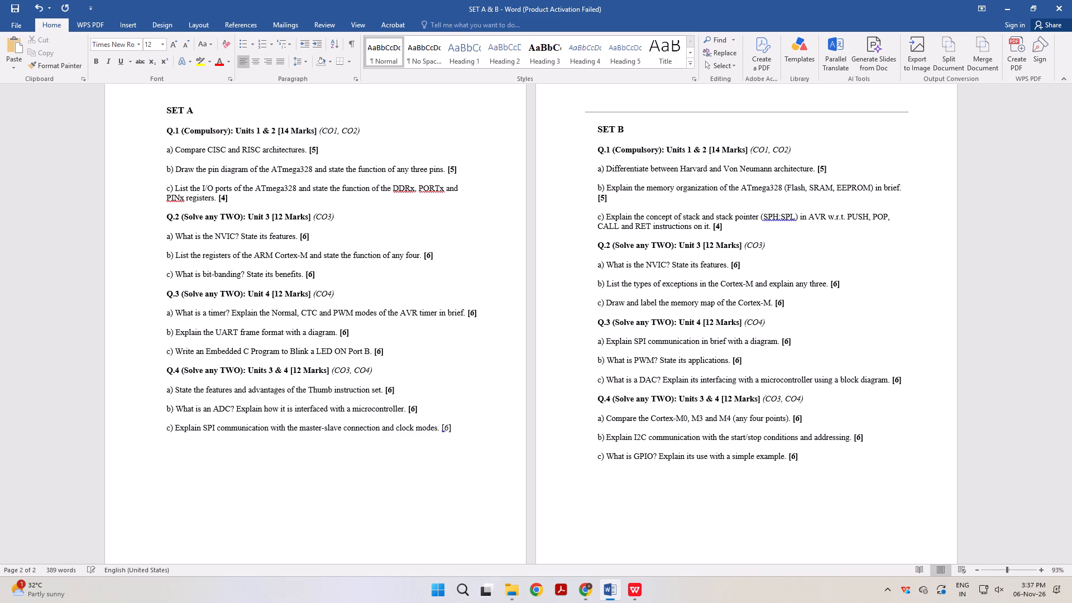
Delete "on it" after "instructions" in SET B Q.1 c, leaving one full stop, and save the document.
left_click(707, 227)
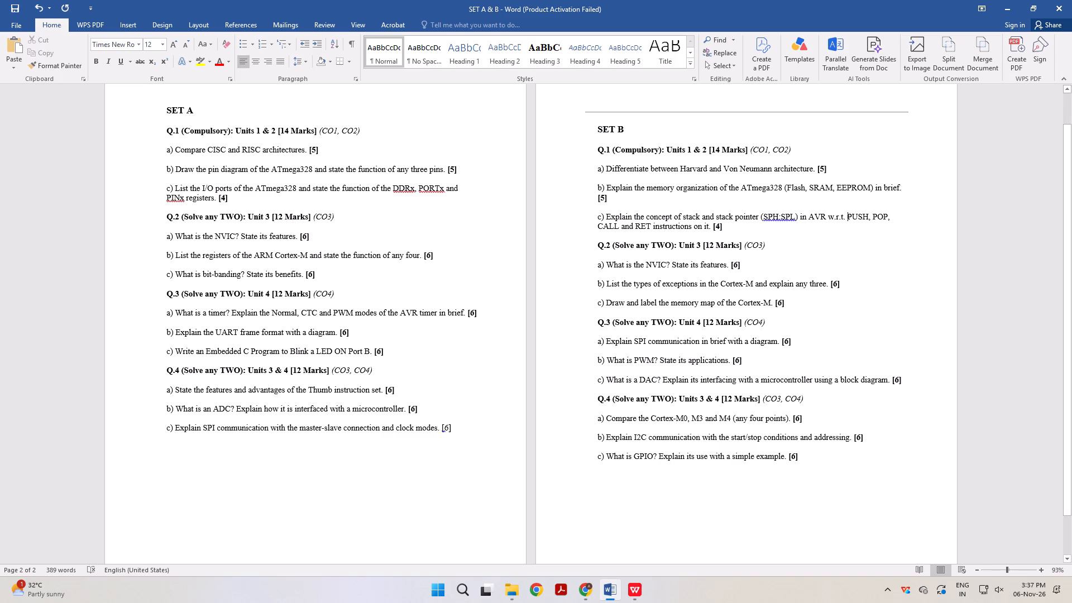
key("BackSpace")
key("BackSpace")
key("BackSpace")
key("BackSpace")
key("BackSpace")
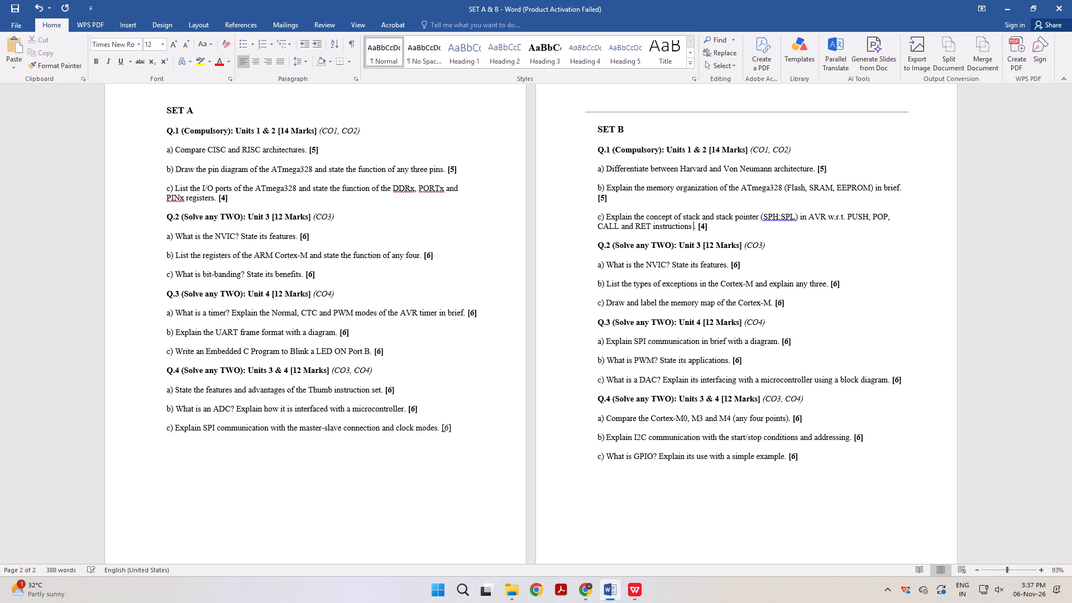
key("BackSpace")
key("ctrl+s")
Delete the bracketed "(SPH:SPL)" after "stack pointer" in SET B Q.1 c and save the document.
left_click(798, 219)
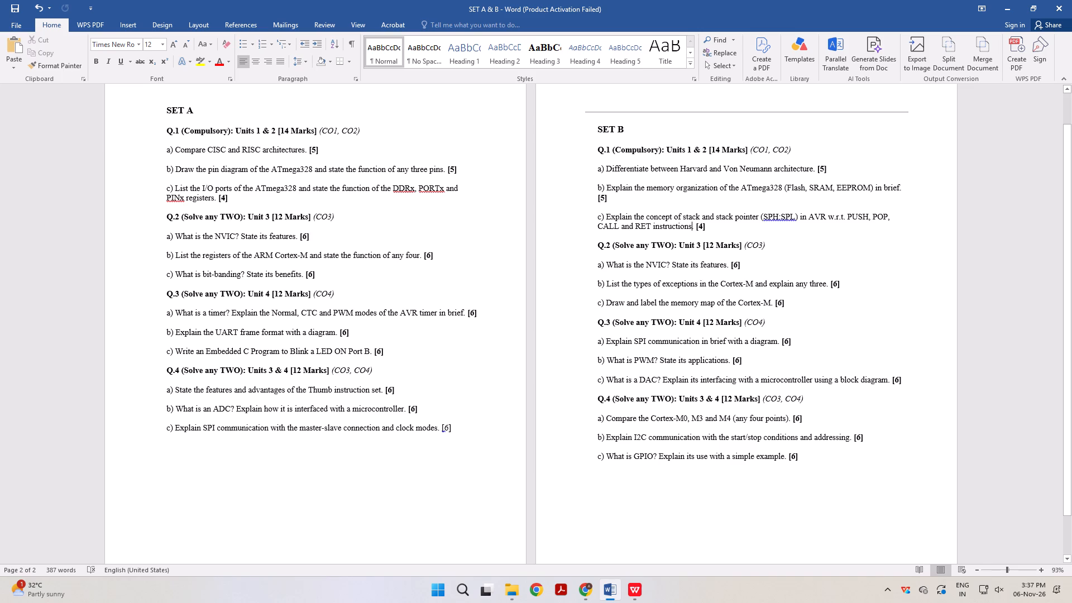
key("BackSpace")
key("BackSpace")
key("BackSpace")
key("BackSpace")
key("BackSpace")
key("BackSpace")
key("BackSpace")
key("BackSpace")
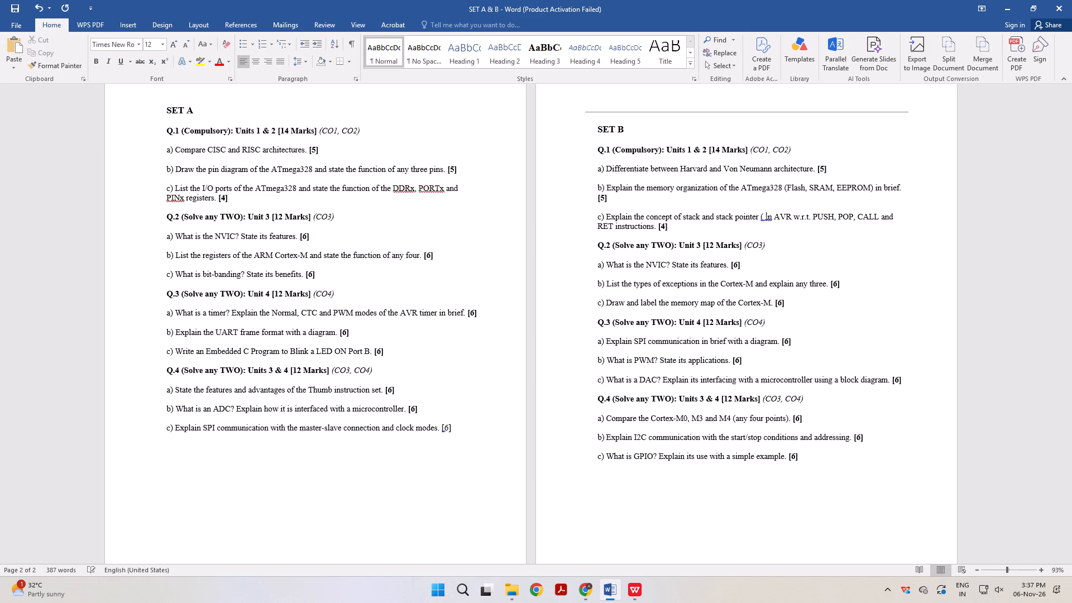
key("BackSpace")
key("BackSpace")
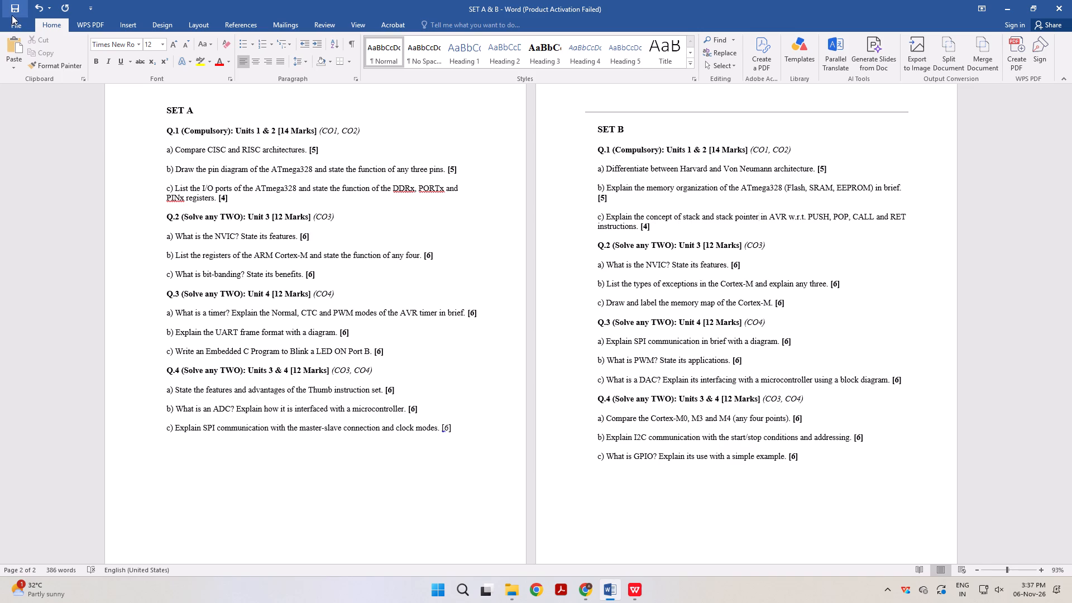
triple_click(13, 11)
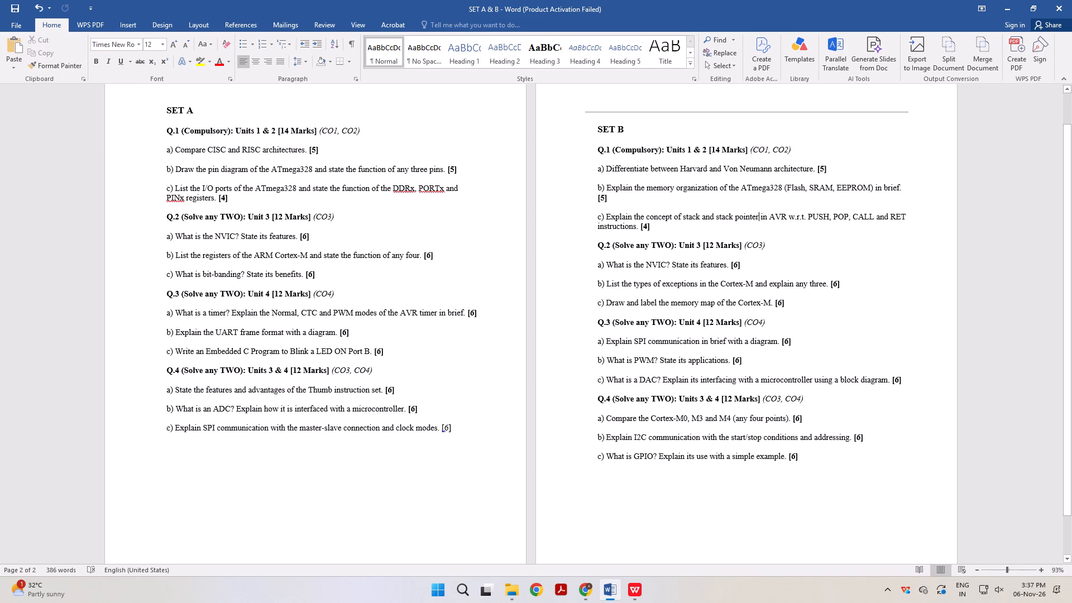
double_click(9, 4)
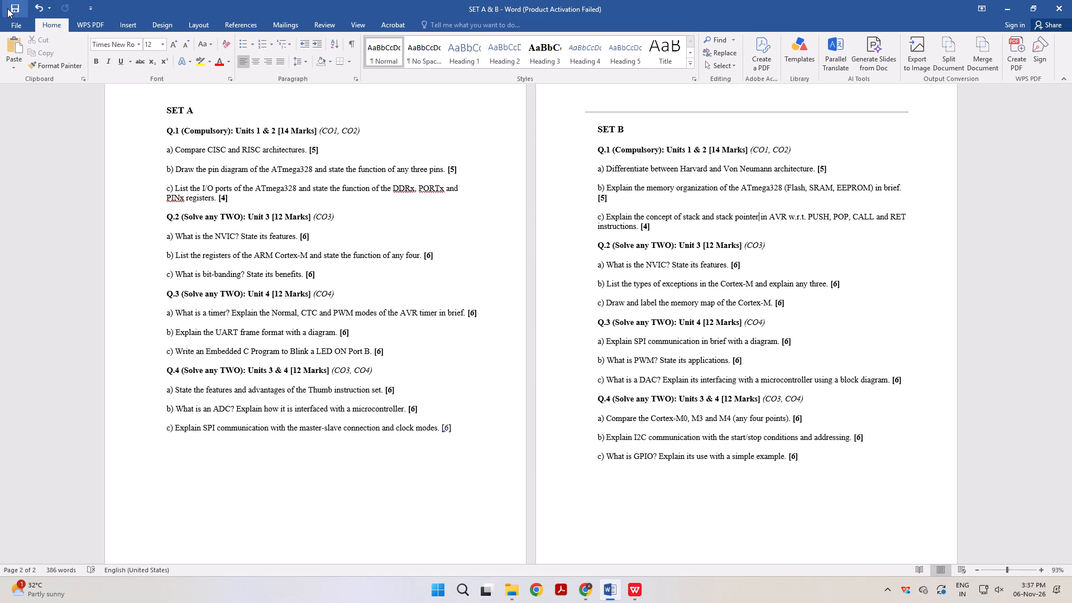
left_click(7, 9)
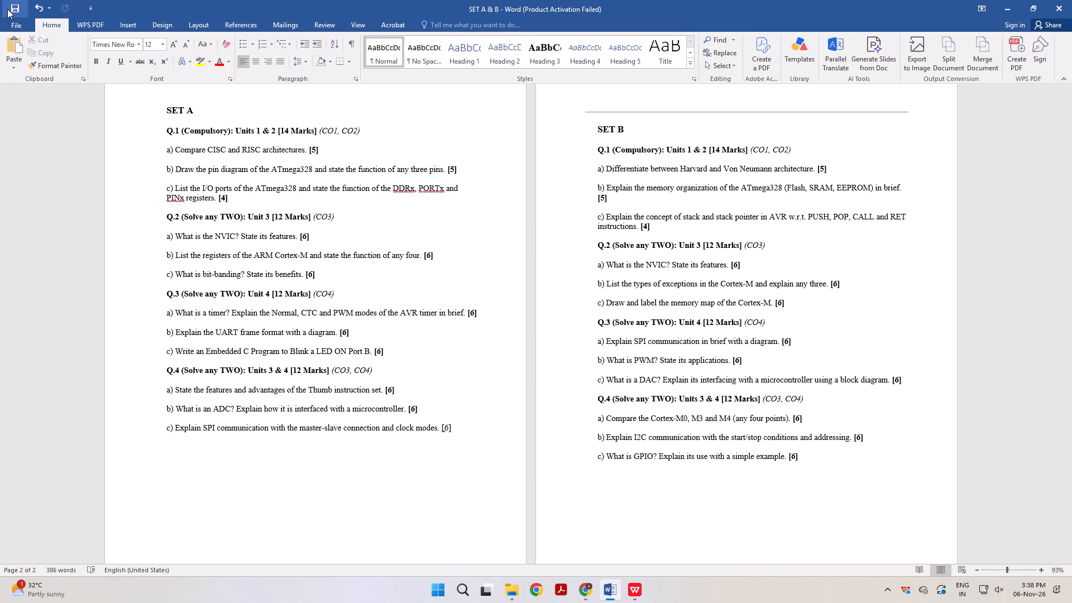